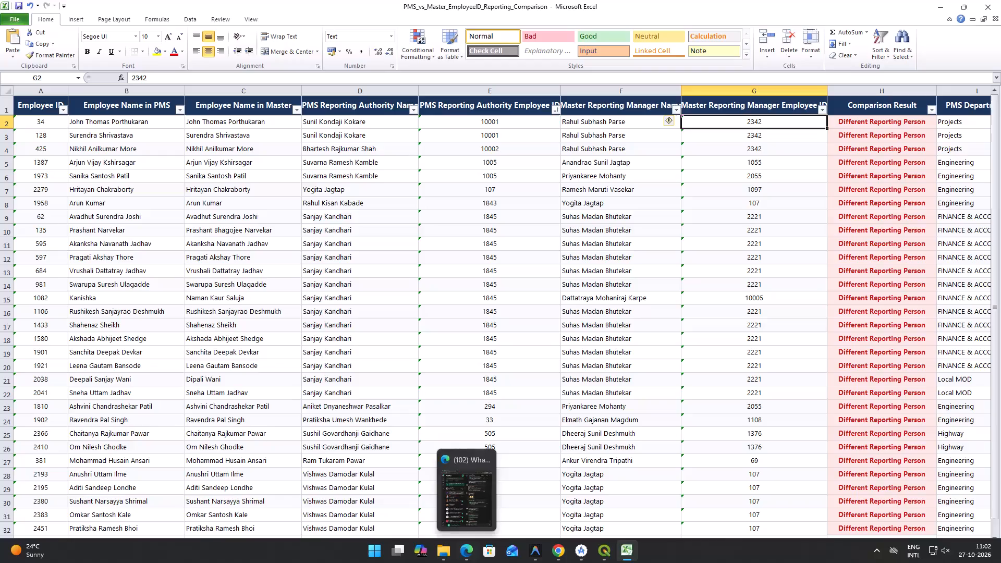
# Close the PMS_vs_Master_EmployeeID_Reporting_Comparison workbook to get back to the HR admin site in Chrome.
pyautogui.click(704, 290)
pyautogui.click(549, 307)
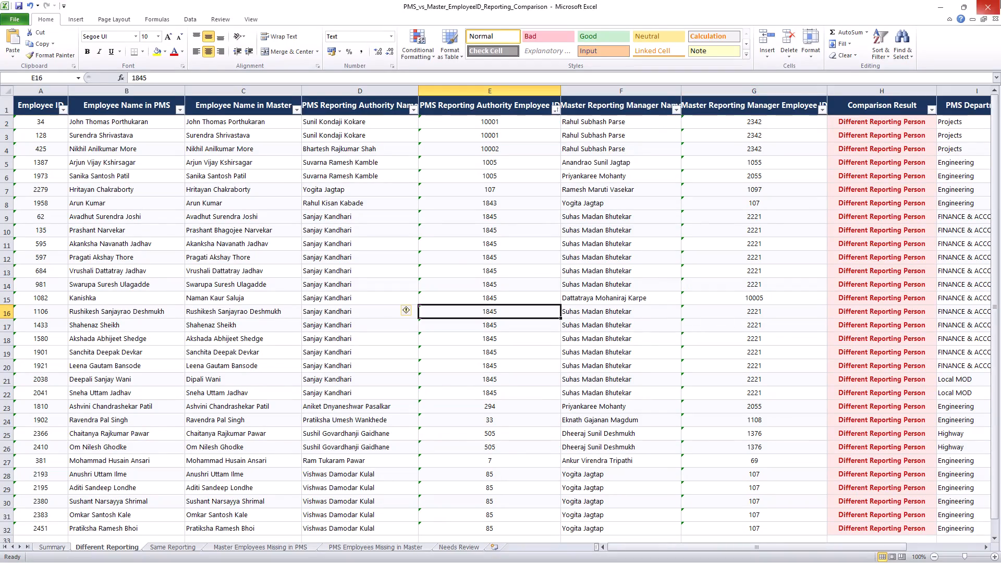
pyautogui.click(1000, 0)
pyautogui.click(495, 308)
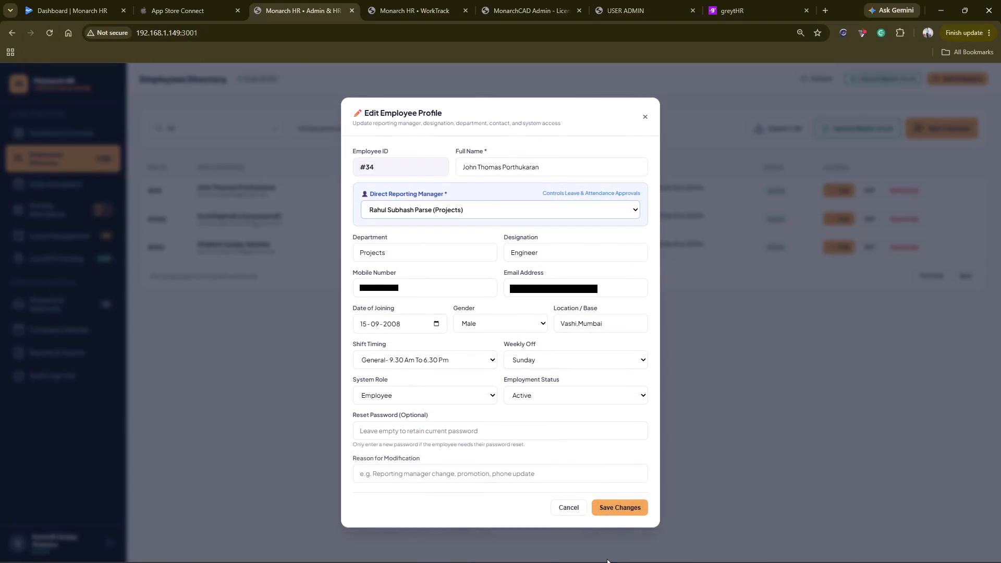
# Dismiss the Edit Employee Profile form without saving any changes, returning to the Employees Directory.
pyautogui.click(646, 117)
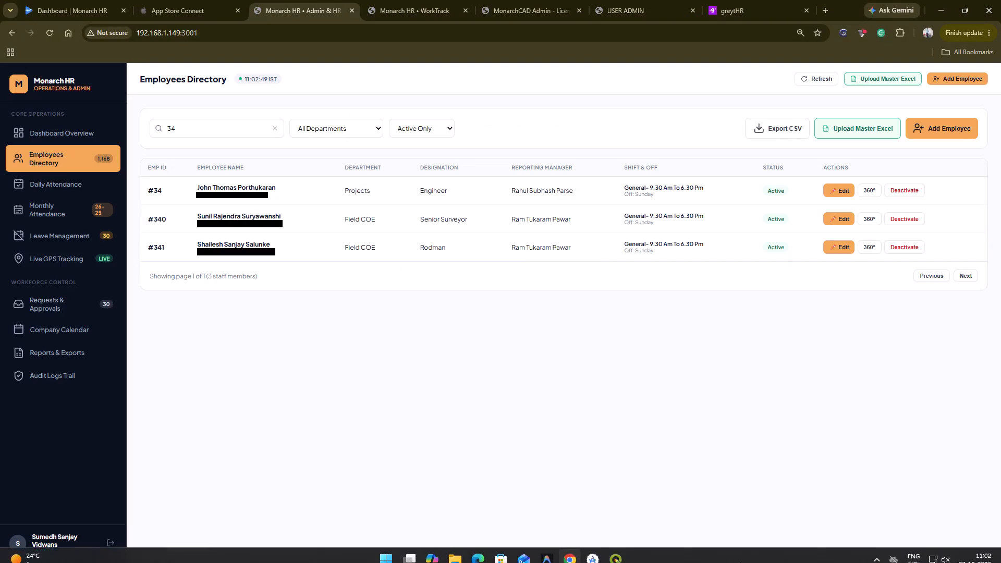
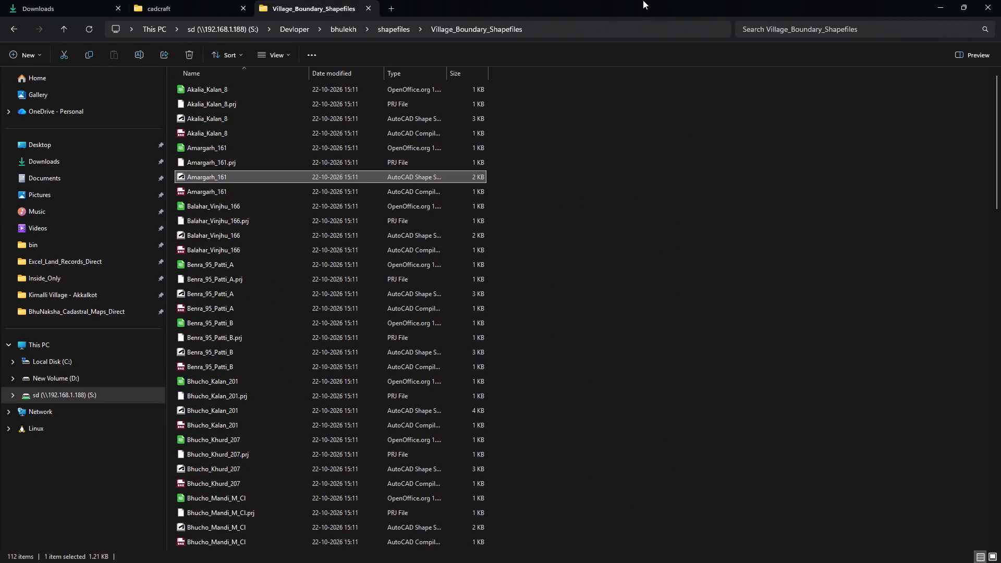
# Reopen the PMS_vs_Master_EmployeeID_Reporting_Comparison workbook from the Downloads folder and show its Different Reporting sheet.
pyautogui.click(16, 0)
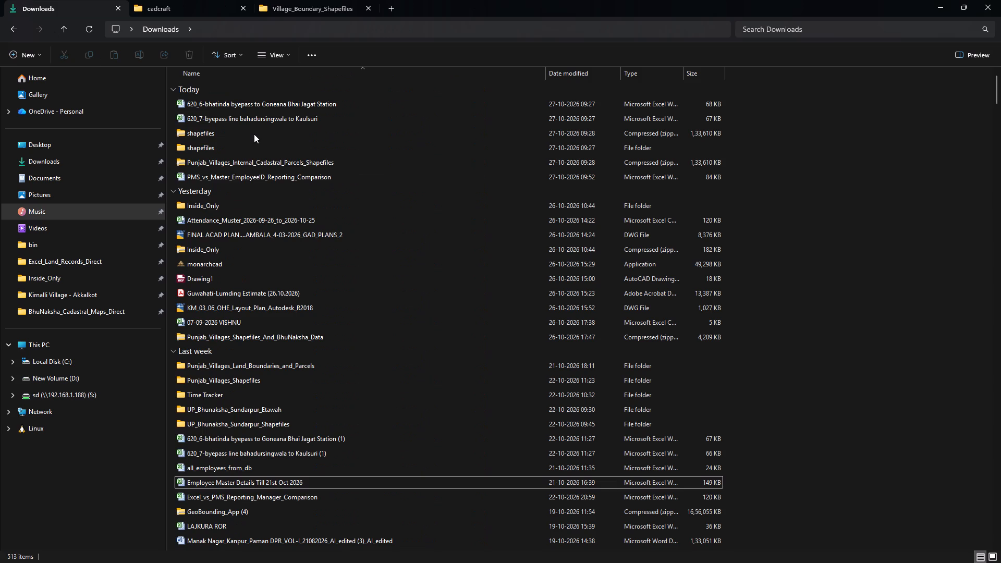
pyautogui.press('F5')
pyautogui.doubleClick(237, 148)
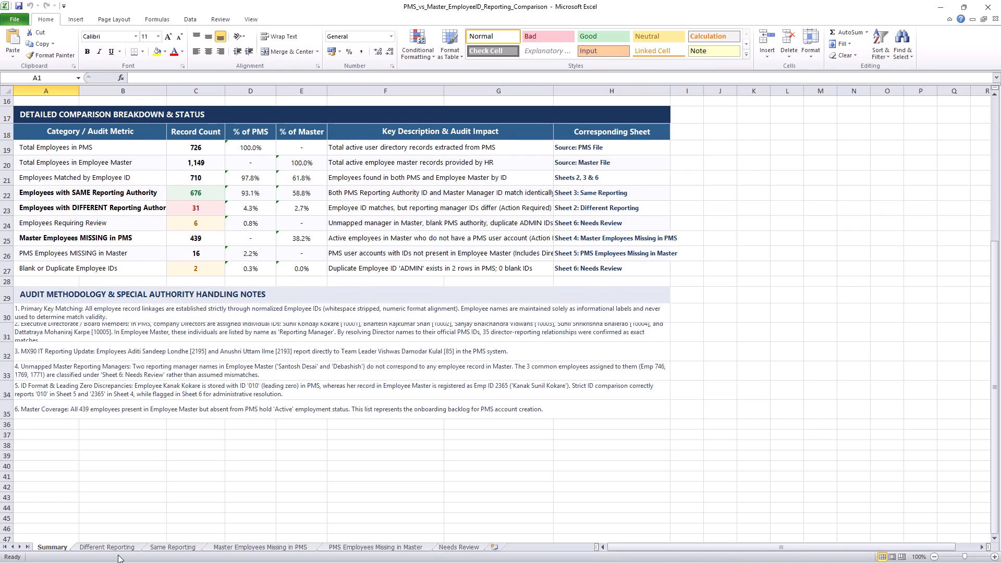
pyautogui.click(119, 549)
pyautogui.scroll(8, 651, 311)
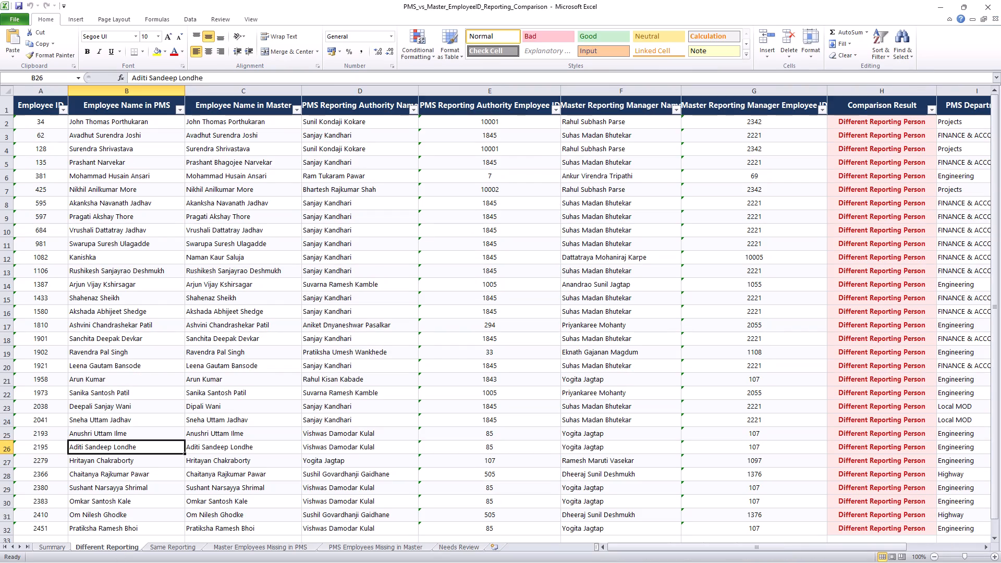
# Open the filter on the Master Reporting Manager Name column, ready to search for a manager.
pyautogui.click(677, 113)
pyautogui.click(608, 190)
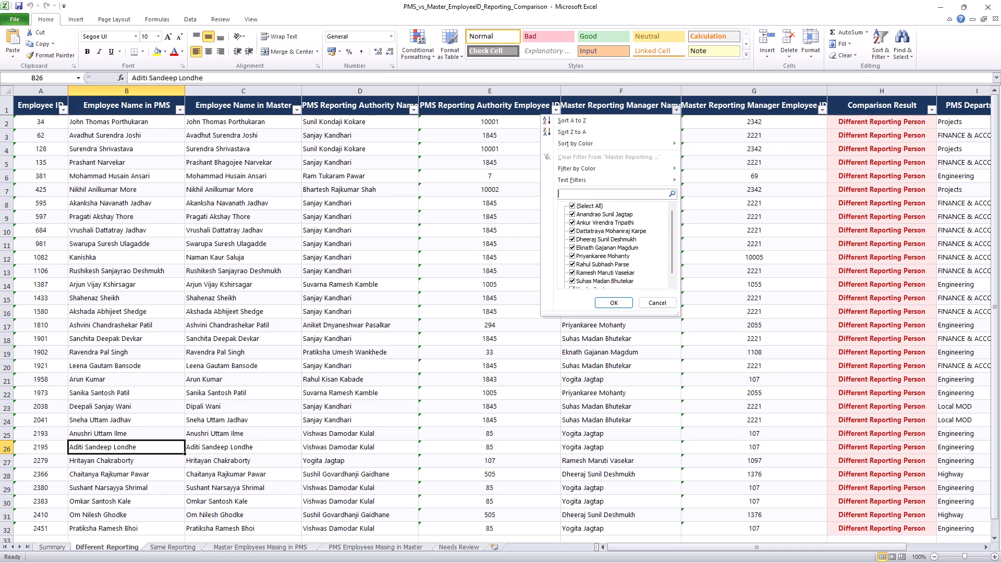
pyautogui.press('p')
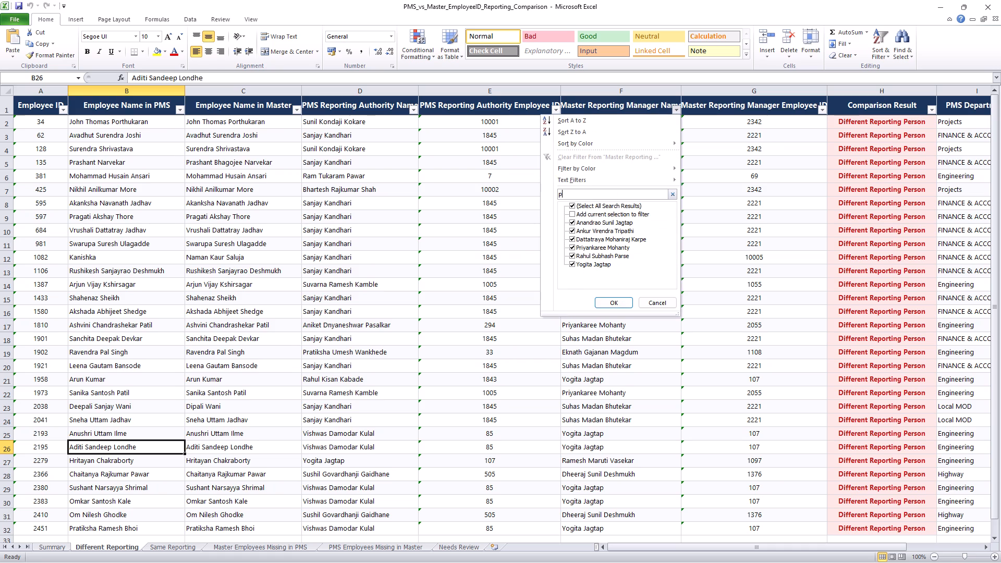
pyautogui.press('a')
pyautogui.write('si')
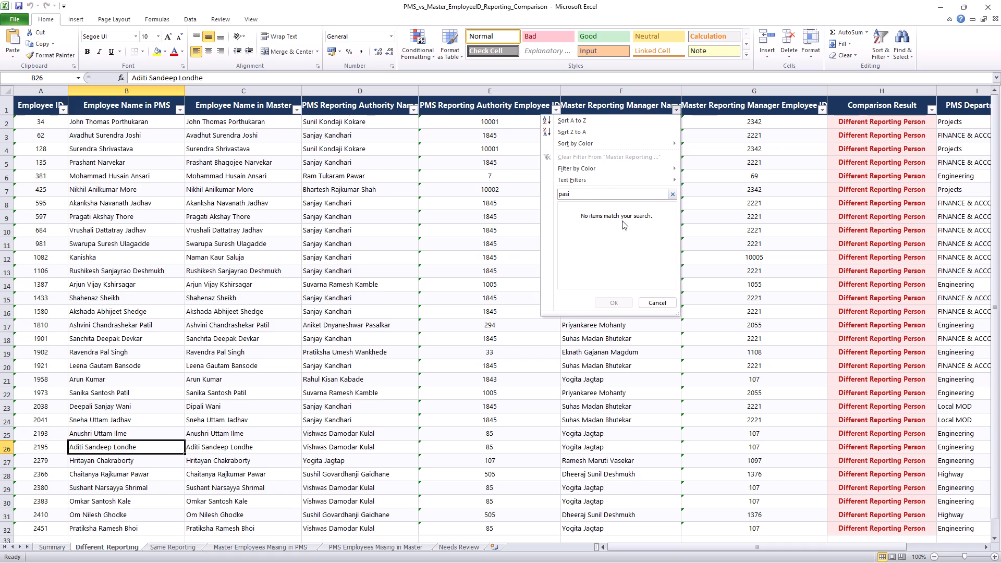
pyautogui.press('BackSpace')
pyautogui.press('BackSpace')
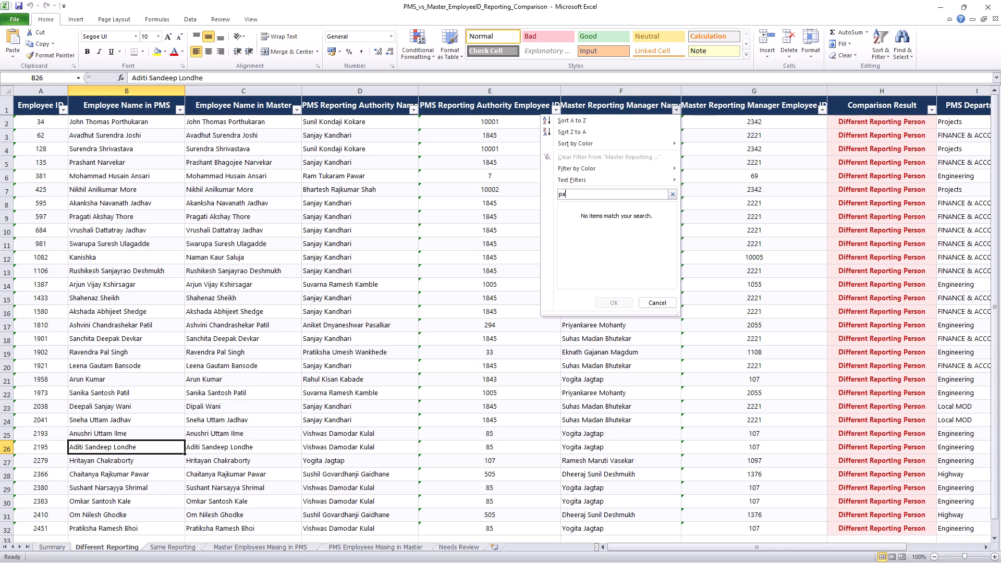
pyautogui.click(601, 206)
pyautogui.click(591, 233)
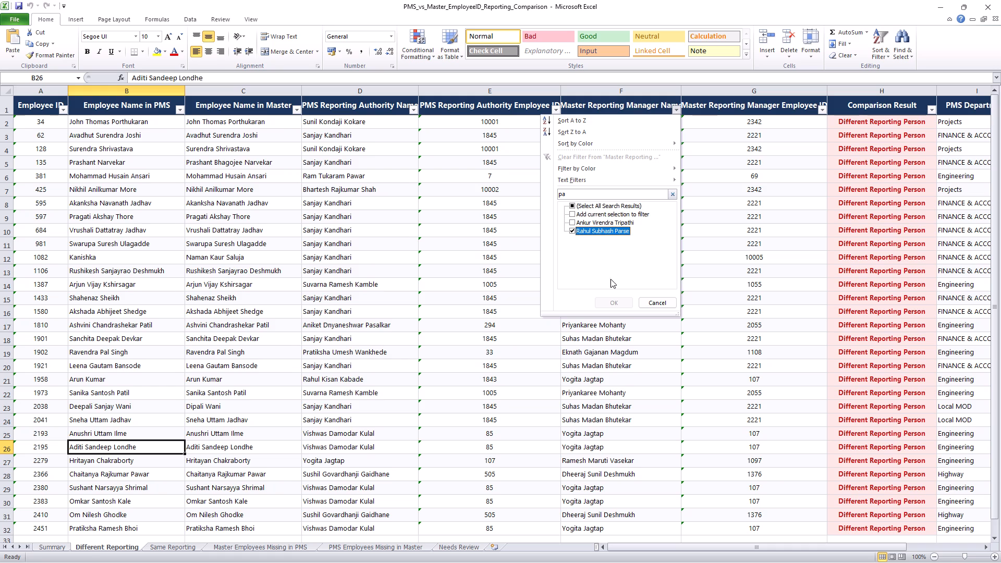
pyautogui.click(608, 303)
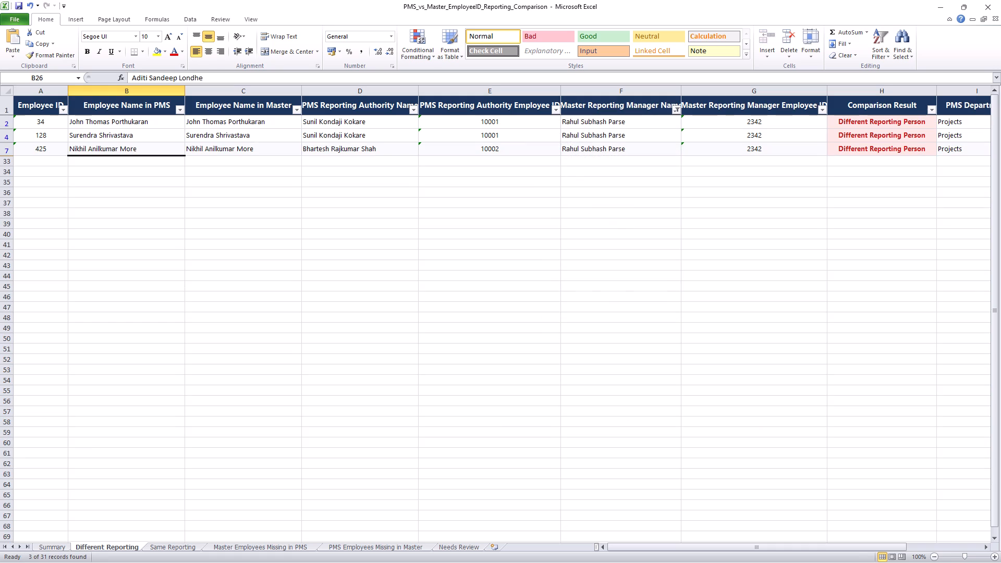
pyautogui.moveTo(0, 118); pyautogui.dragTo(0, 152)
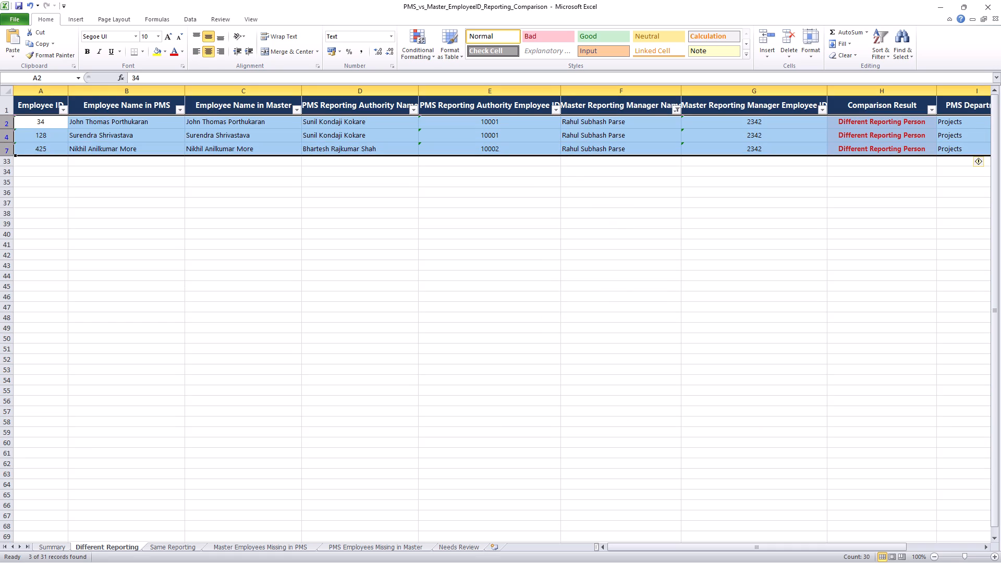
pyautogui.click(157, 50)
pyautogui.click(516, 331)
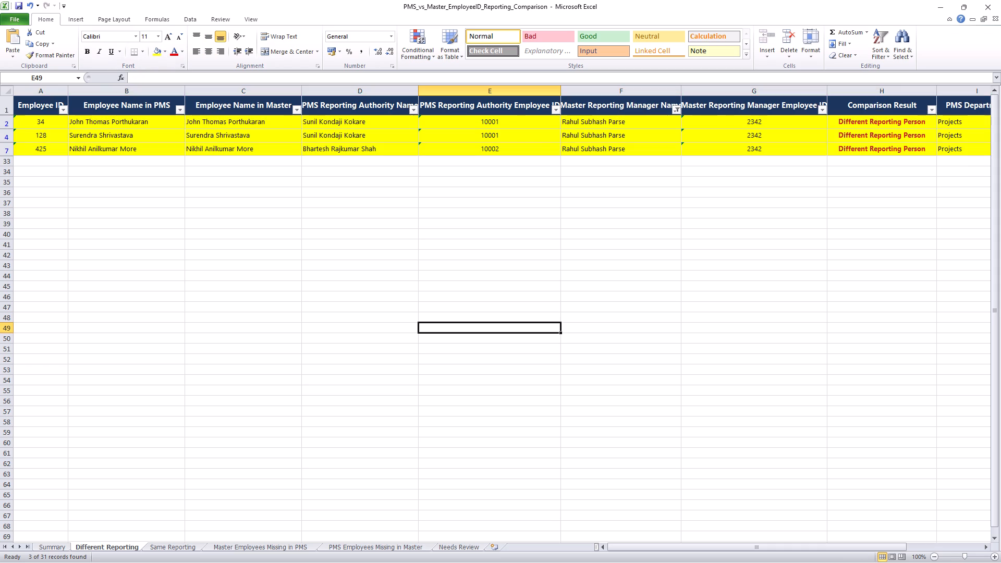
# Reset the Master Reporting Manager Name filter to include all managers.
pyautogui.click(666, 107)
pyautogui.doubleClick(681, 113)
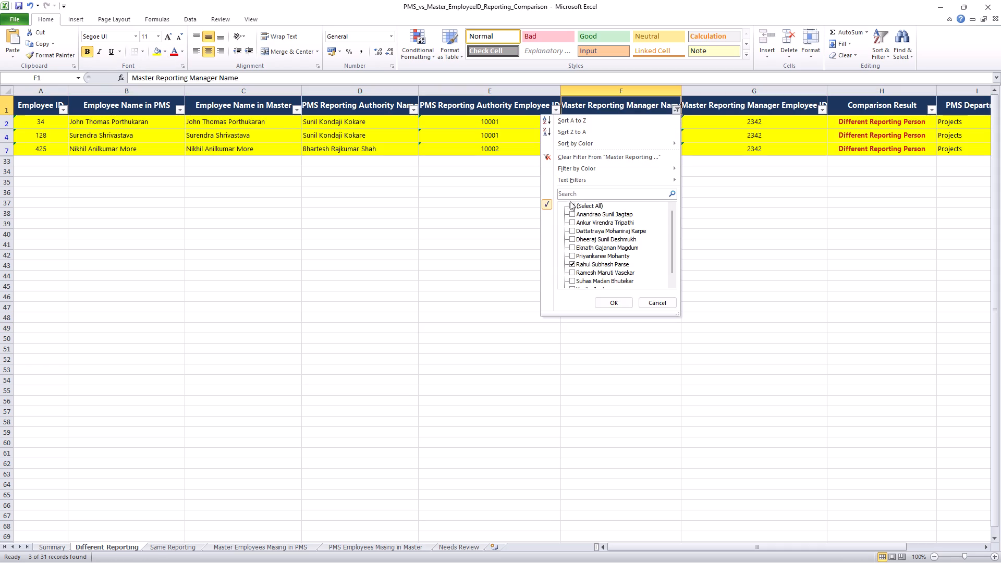
pyautogui.click(579, 203)
pyautogui.click(607, 303)
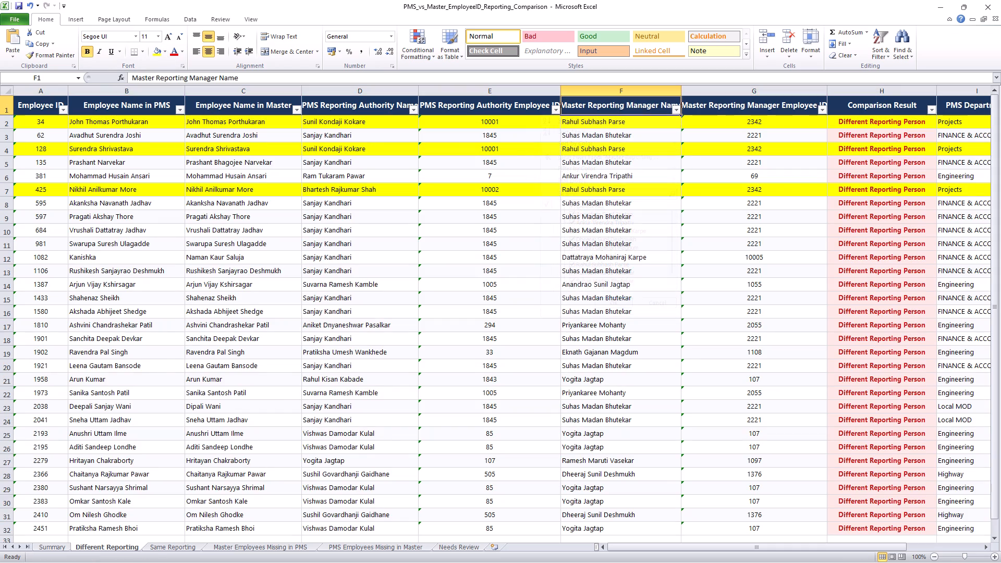
# Examine the full Different Reporting list, comparing highlighted and unhighlighted employee rows.
pyautogui.scroll(1, 701, 267)
pyautogui.scroll(-7, 620, 262)
pyautogui.scroll(15, 620, 262)
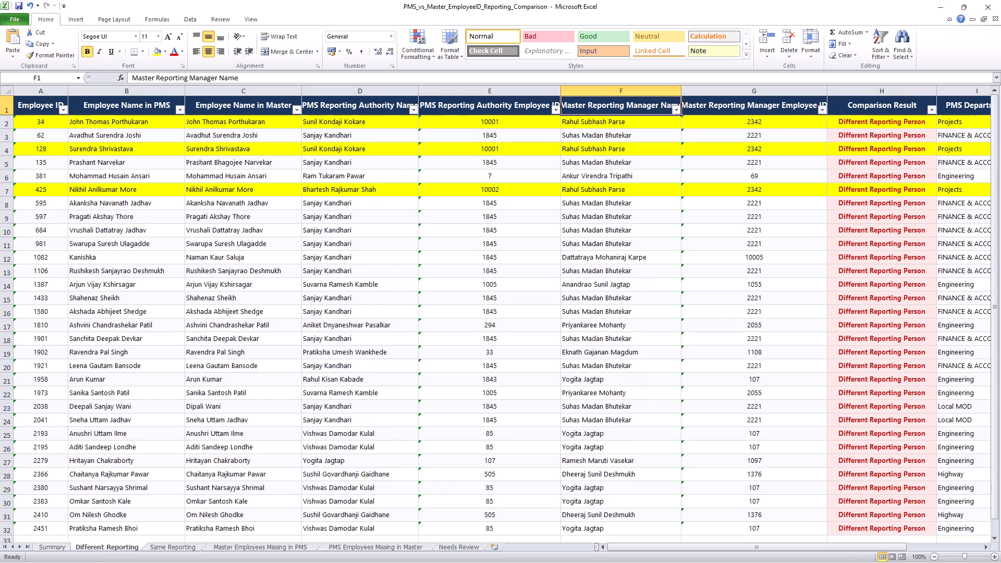
pyautogui.scroll(2, 620, 262)
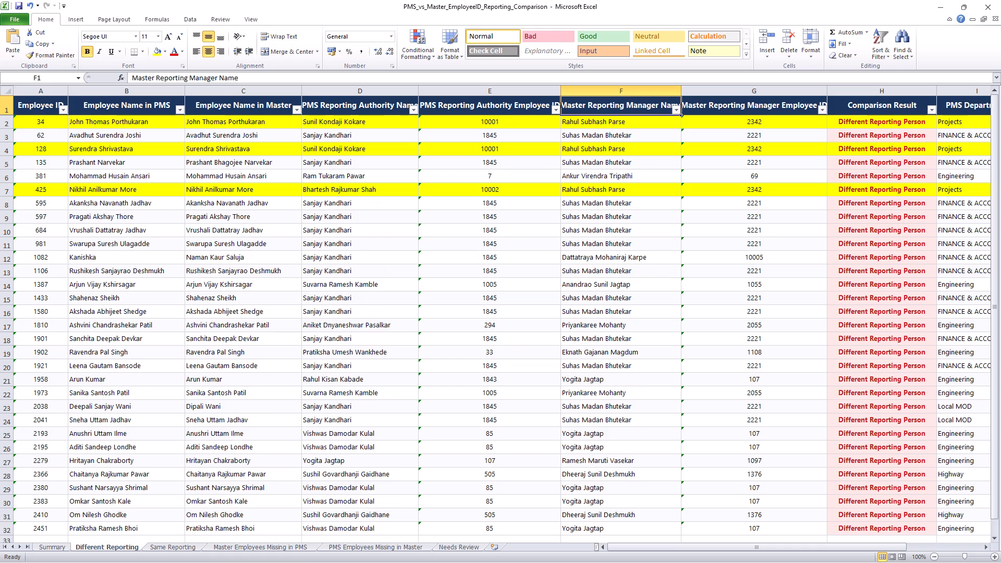
pyautogui.scroll(-4, 965, 265)
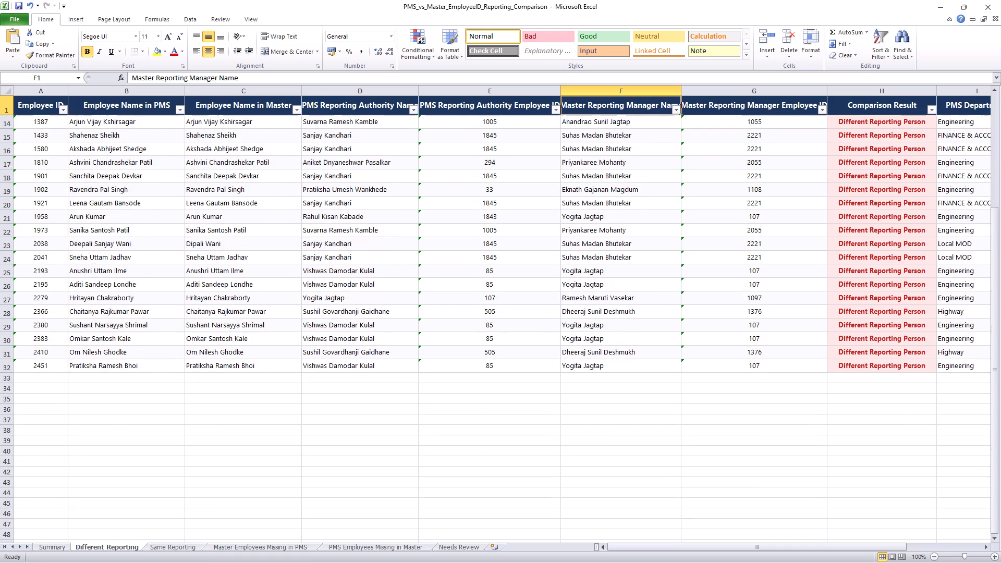
pyautogui.scroll(10, 965, 265)
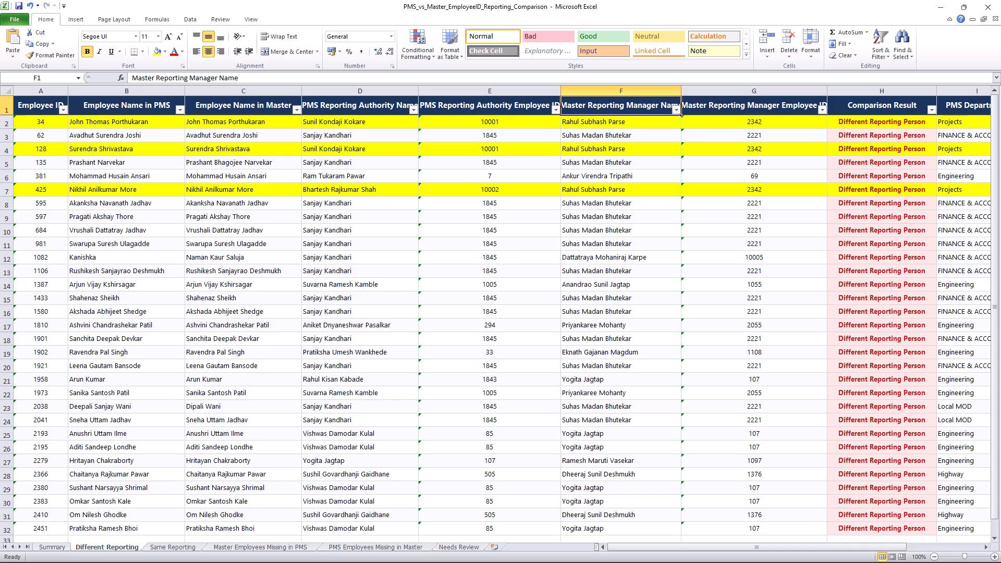
pyautogui.click(102, 137)
pyautogui.click(42, 137)
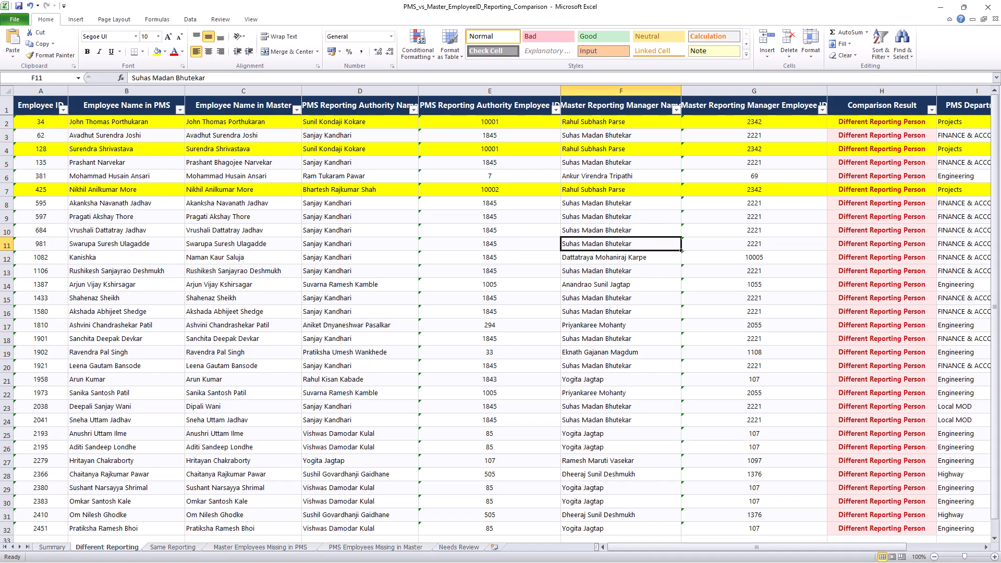
pyautogui.scroll(-9, 879, 319)
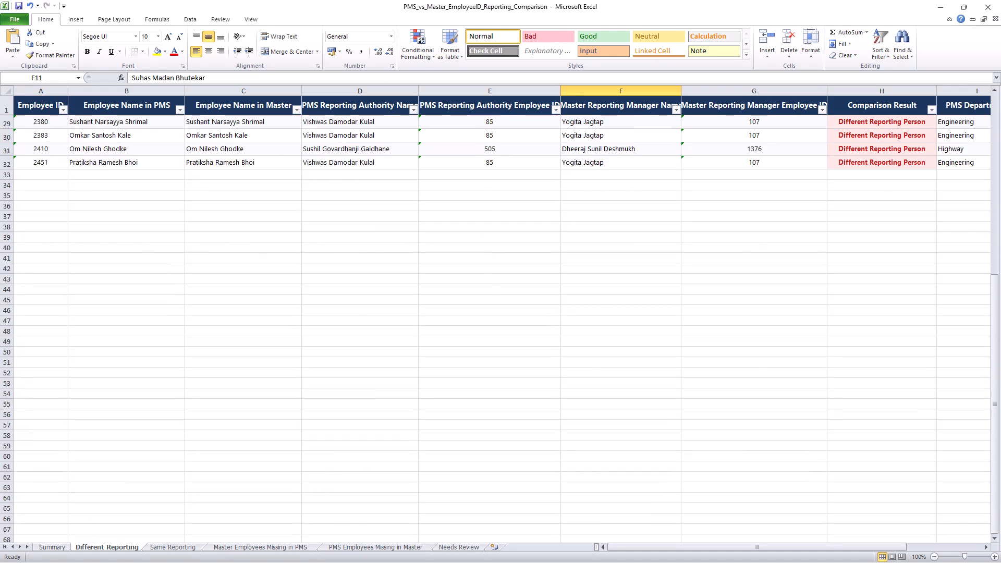
pyautogui.scroll(7, 878, 317)
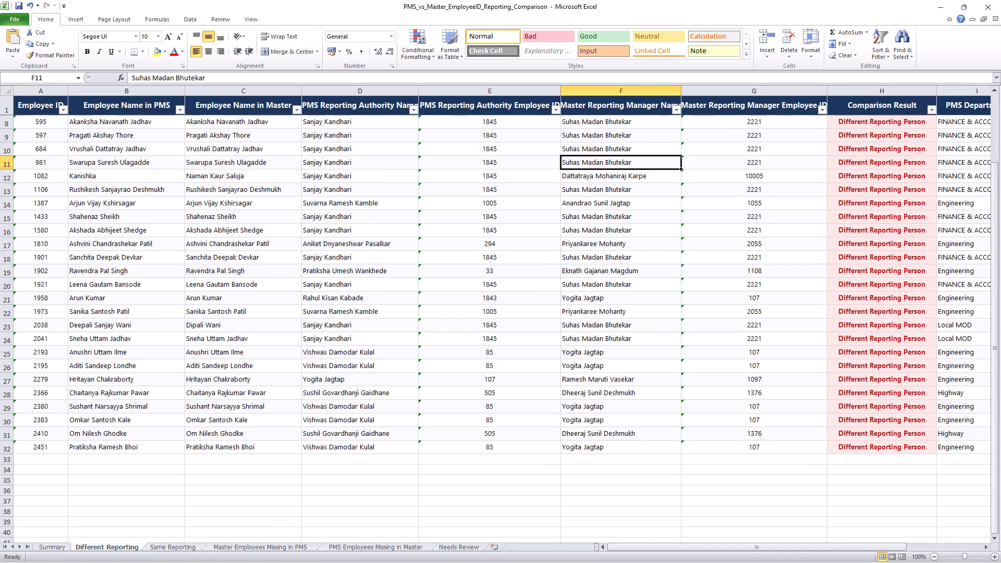
pyautogui.click(367, 331)
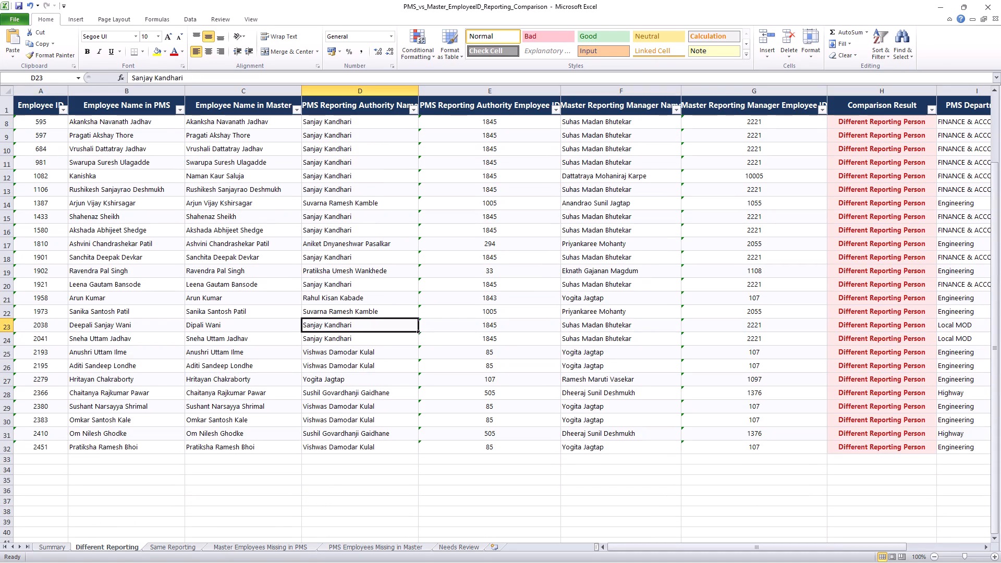
pyautogui.click(370, 345)
pyautogui.click(366, 327)
pyautogui.click(363, 338)
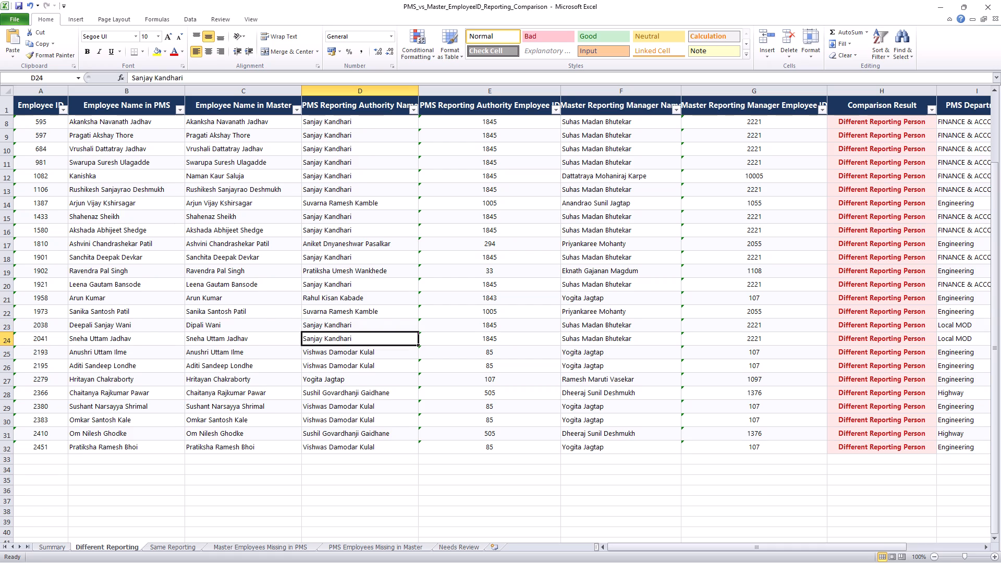
pyautogui.scroll(6, 458, 335)
pyautogui.scroll(-1, 458, 335)
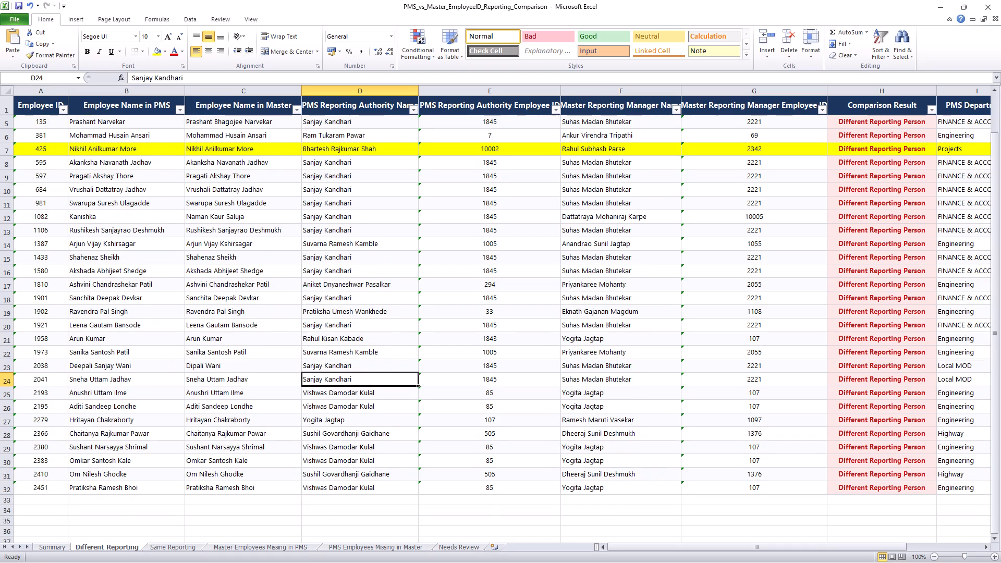
pyautogui.scroll(5, 490, 351)
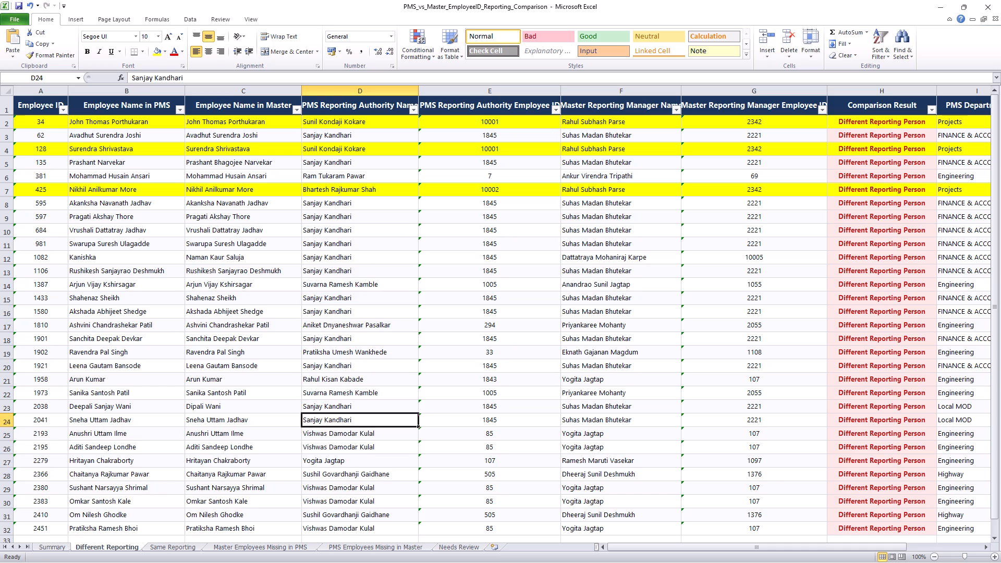
# Copy the Employee ID from row 3 and search for it in the Monarch HR Employees Directory in Chrome.
pyautogui.click(138, 138)
pyautogui.click(49, 141)
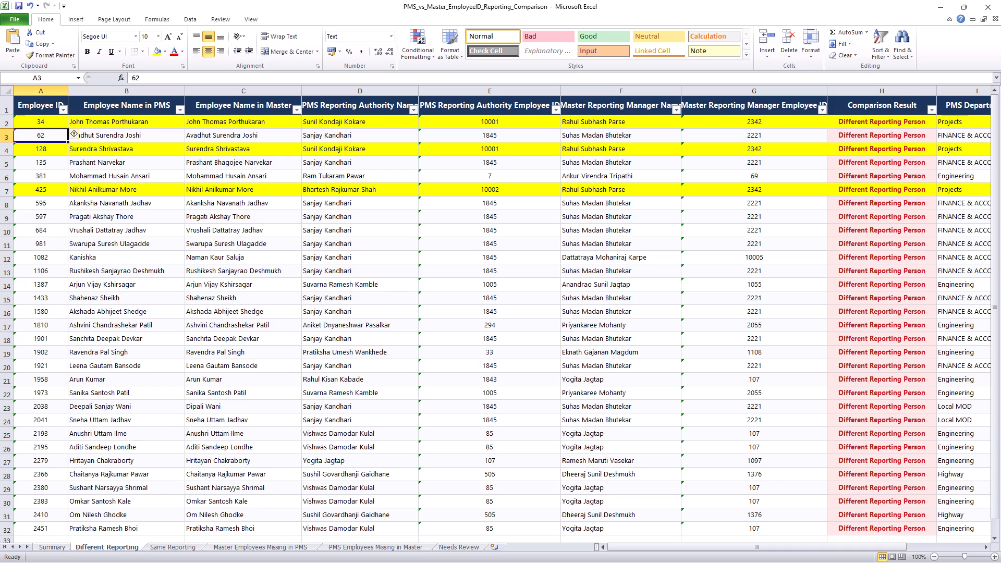
pyautogui.hotkey('ctrl', 'c')
pyautogui.hotkey('alt', 'Tab')
pyautogui.hotkey('alt', 'Tab')
pyautogui.hotkey('alt', 'Tab')
pyautogui.hotkey('alt', 'Tab')
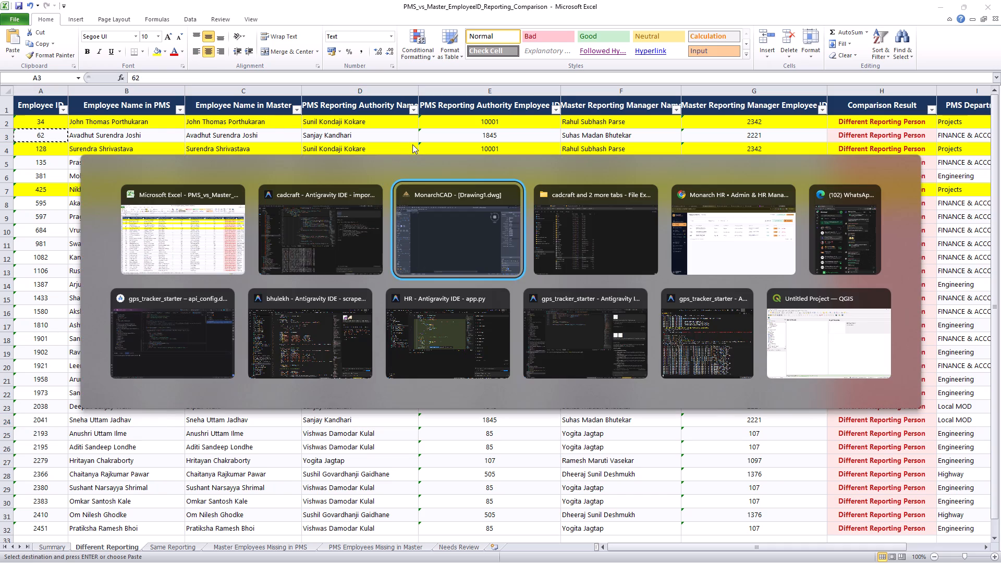
pyautogui.hotkey('alt', 'Tab')
pyautogui.moveTo(230, 144); pyautogui.dragTo(223, 144)
pyautogui.moveTo(227, 129); pyautogui.dragTo(150, 130)
pyautogui.hotkey('ctrl', 'v')
pyautogui.press('Return')
pyautogui.hotkey('alt', 'Tab')
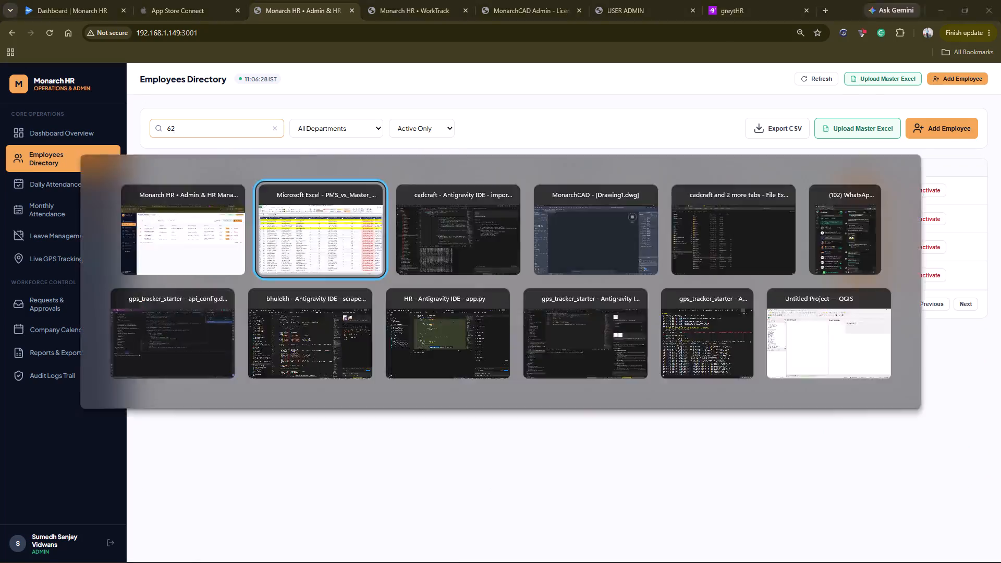
pyautogui.hotkey('alt', 'Tab')
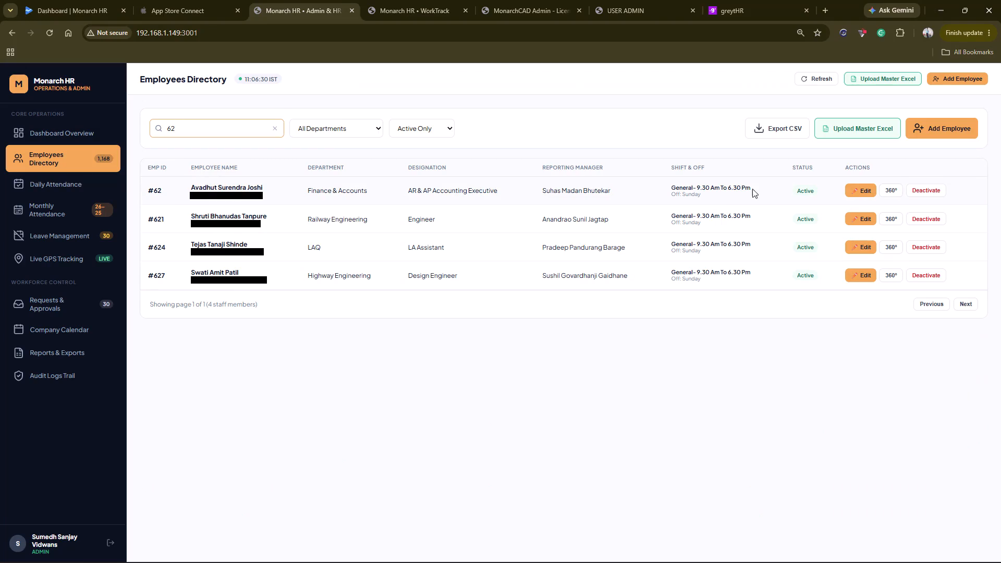
# Edit the row 3 employee's profile, set the direct reporting manager to the PMS reporting authority listed in the workbook, and save.
pyautogui.click(848, 187)
pyautogui.hotkey('alt', 'Tab')
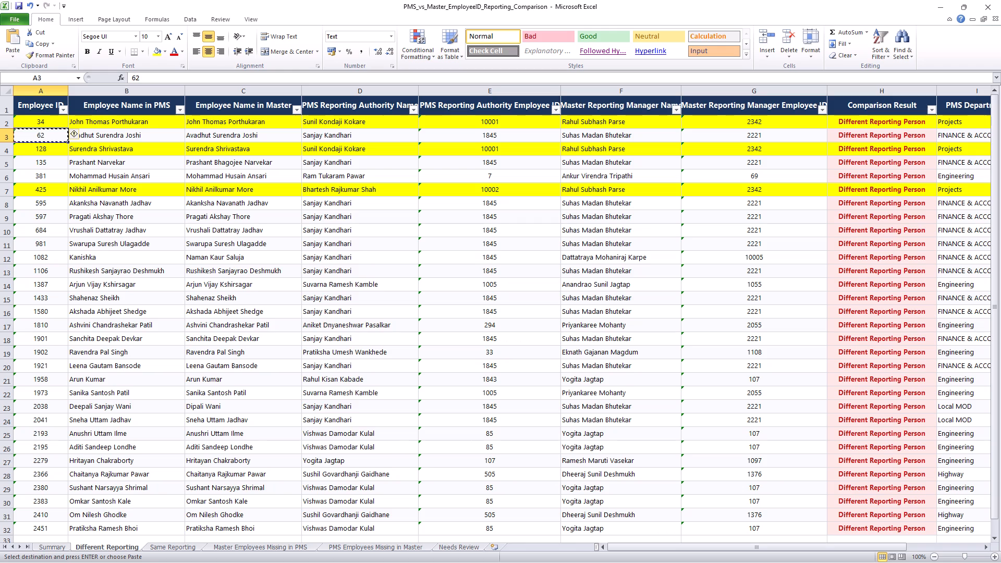
pyautogui.click(500, 136)
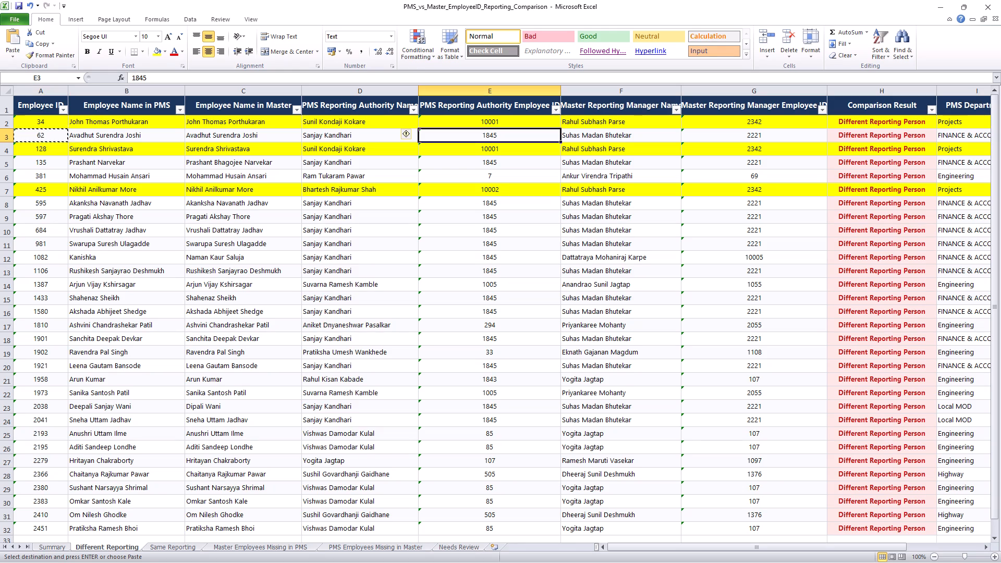
pyautogui.hotkey('alt', 'Tab')
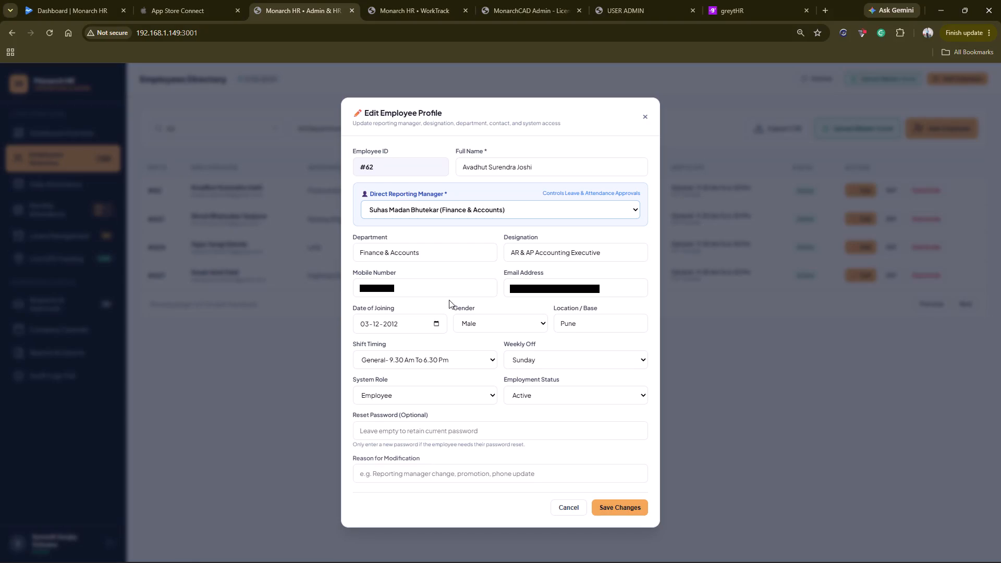
pyautogui.click(441, 215)
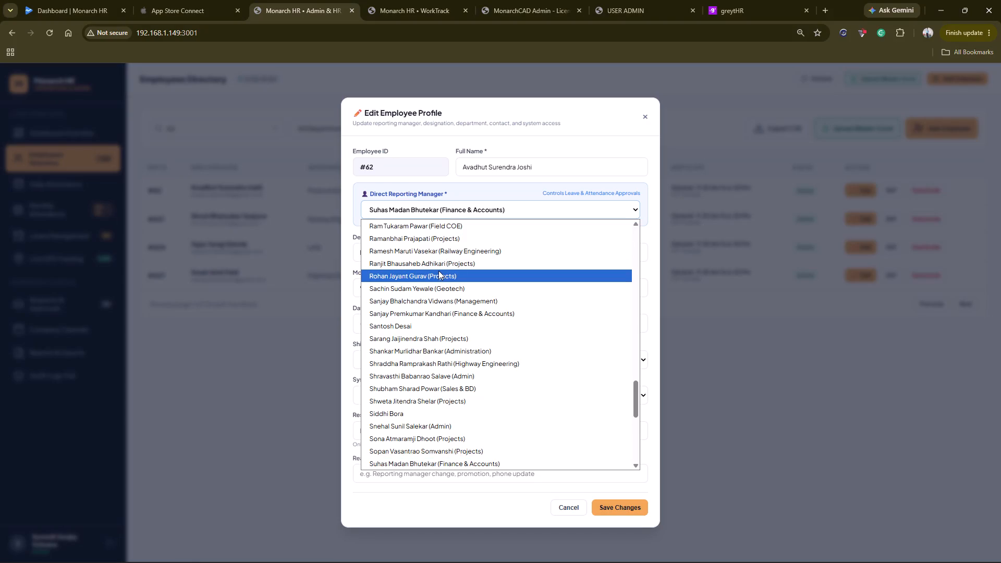
pyautogui.click(434, 312)
pyautogui.hotkey('alt', 'Tab')
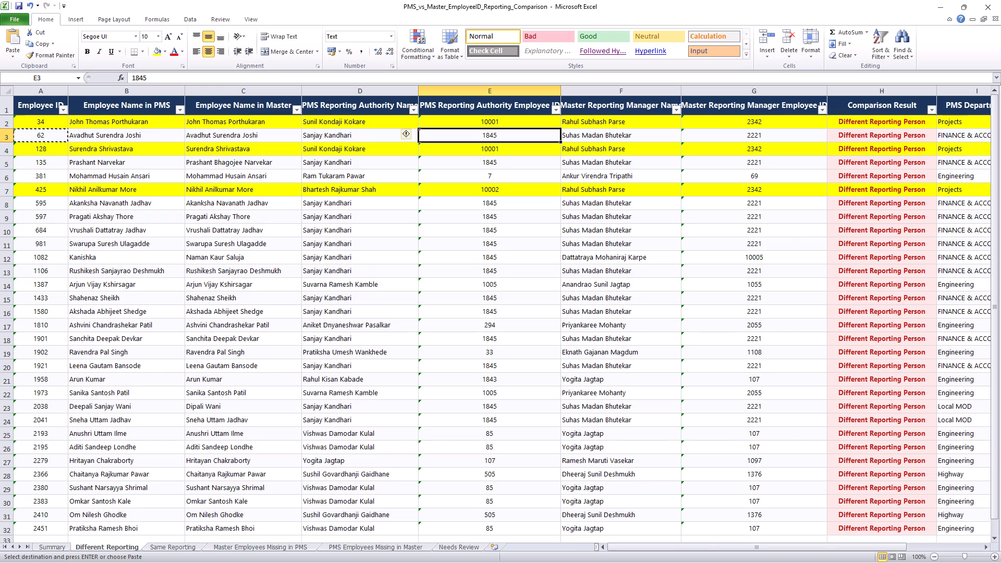
pyautogui.moveTo(714, 550); pyautogui.dragTo(824, 544)
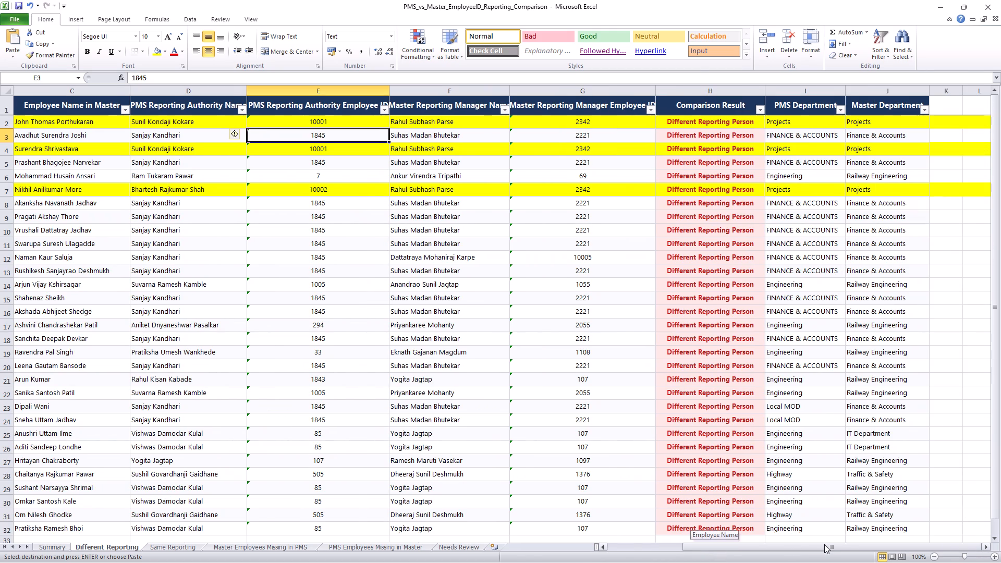
pyautogui.moveTo(824, 544); pyautogui.dragTo(804, 544)
pyautogui.moveTo(804, 544); pyautogui.dragTo(698, 546)
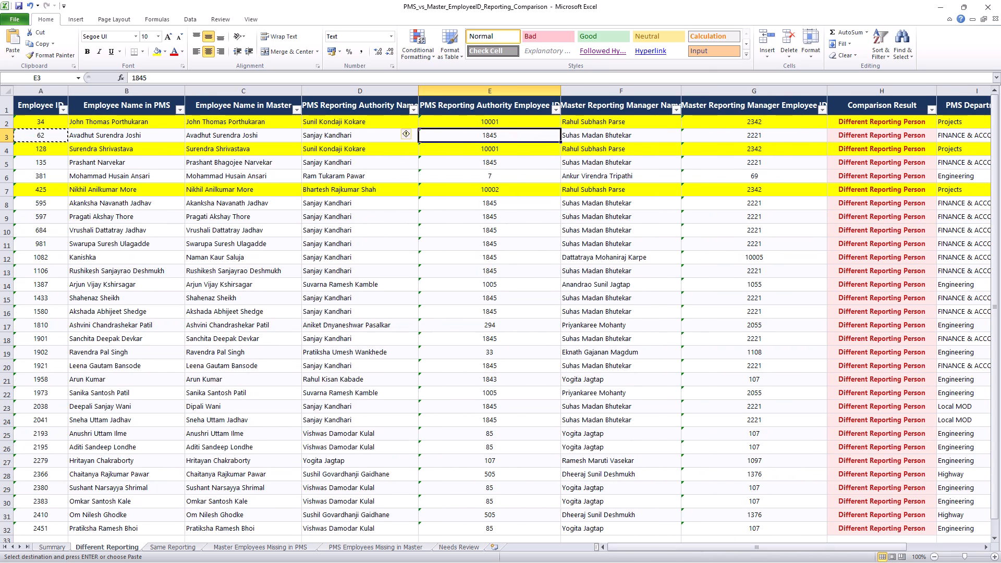
pyautogui.hotkey('alt', 'Tab')
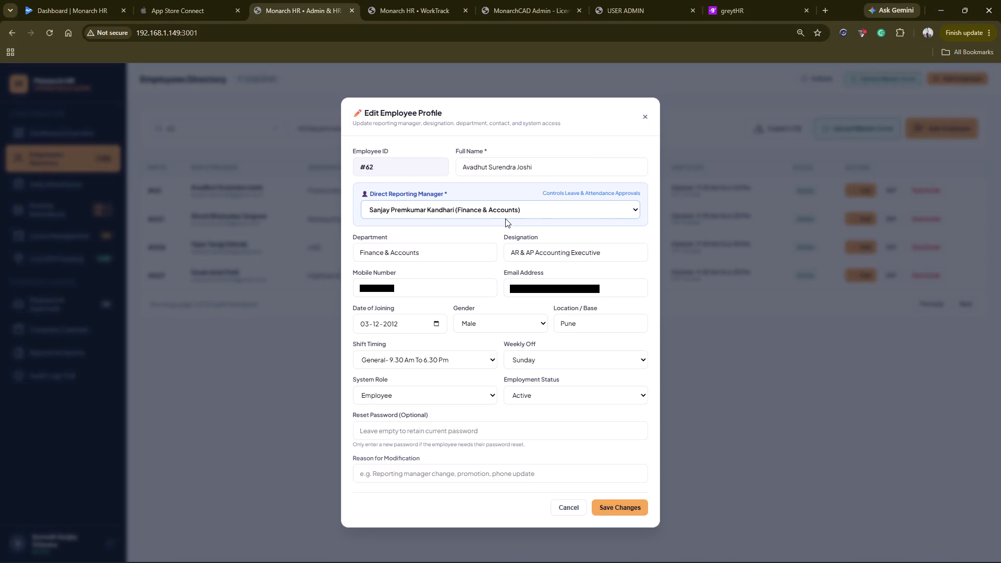
pyautogui.click(606, 505)
# Return to the Excel comparison and fill row 3 on the Different Reporting sheet with standard red.
pyautogui.hotkey('alt', 'Tab')
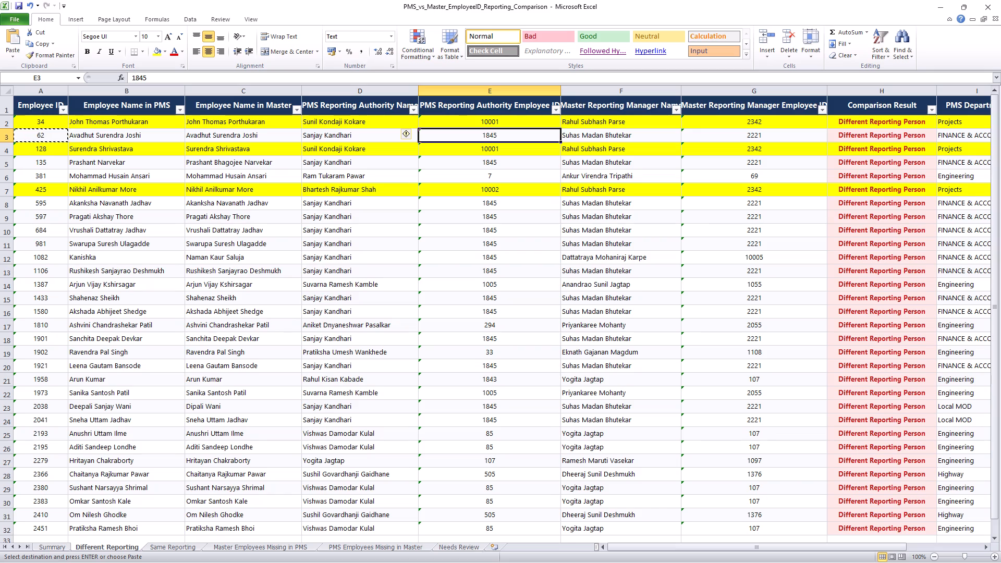
pyautogui.click(1, 136)
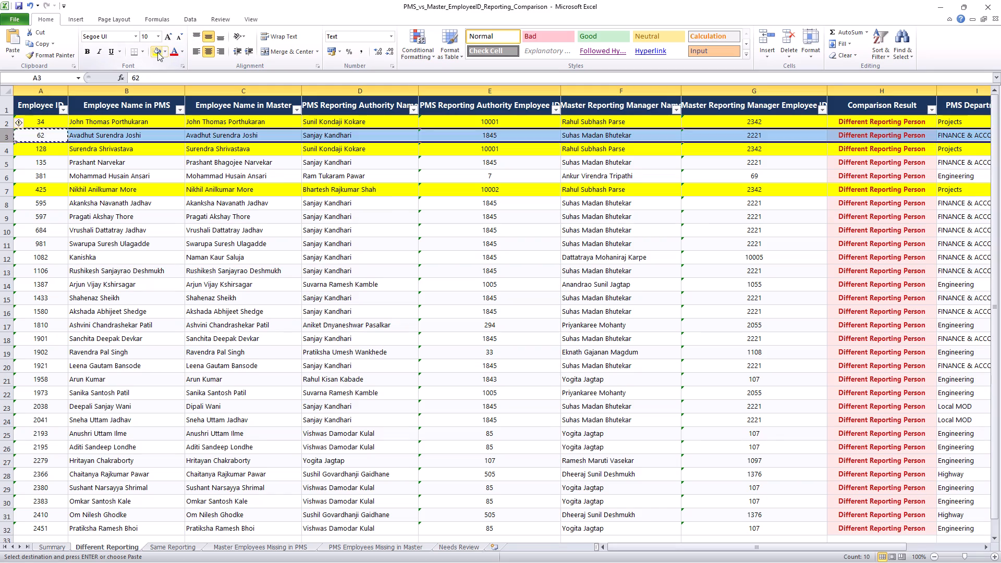
pyautogui.click(162, 51)
pyautogui.click(166, 53)
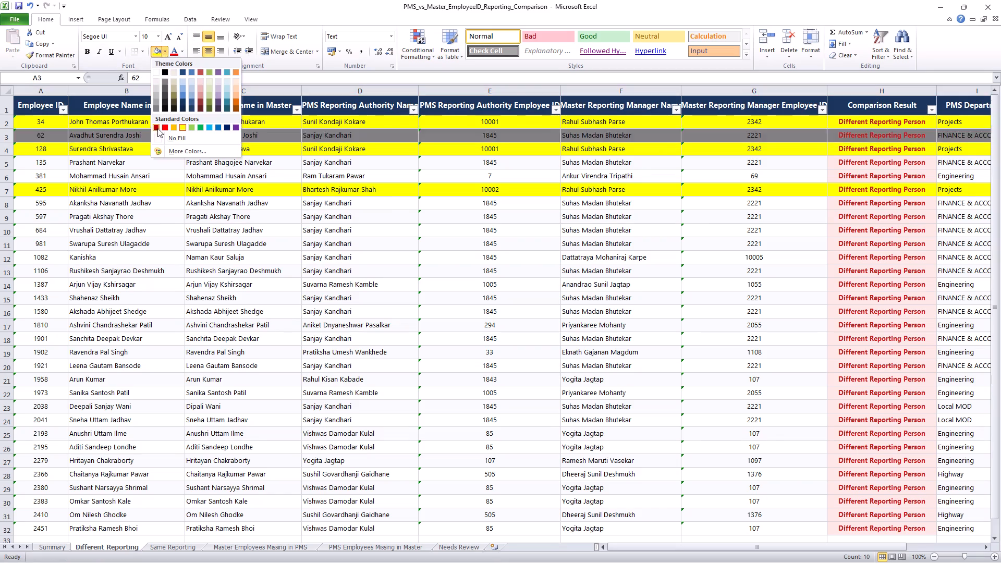
pyautogui.click(163, 125)
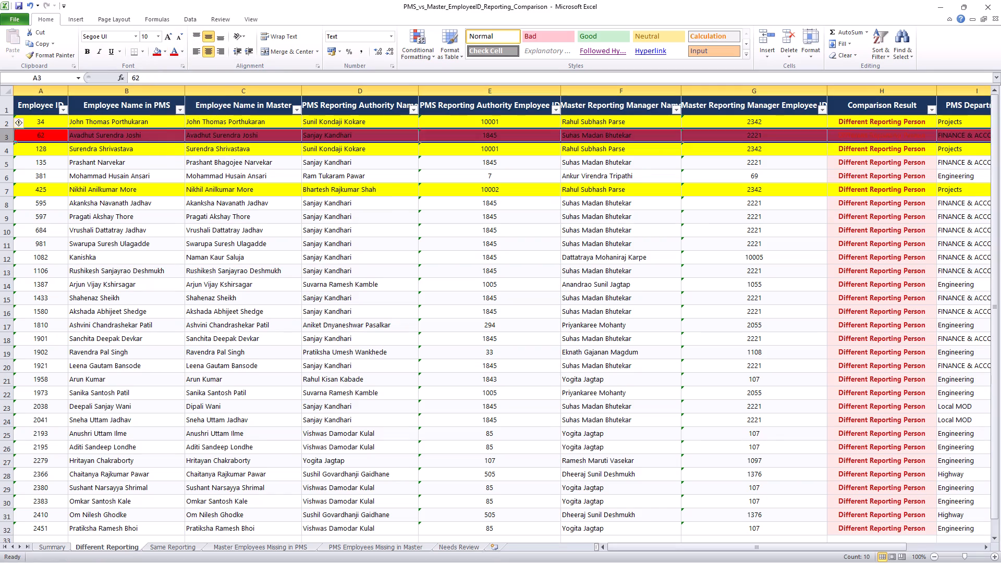
pyautogui.click(45, 161)
pyautogui.click(275, 235)
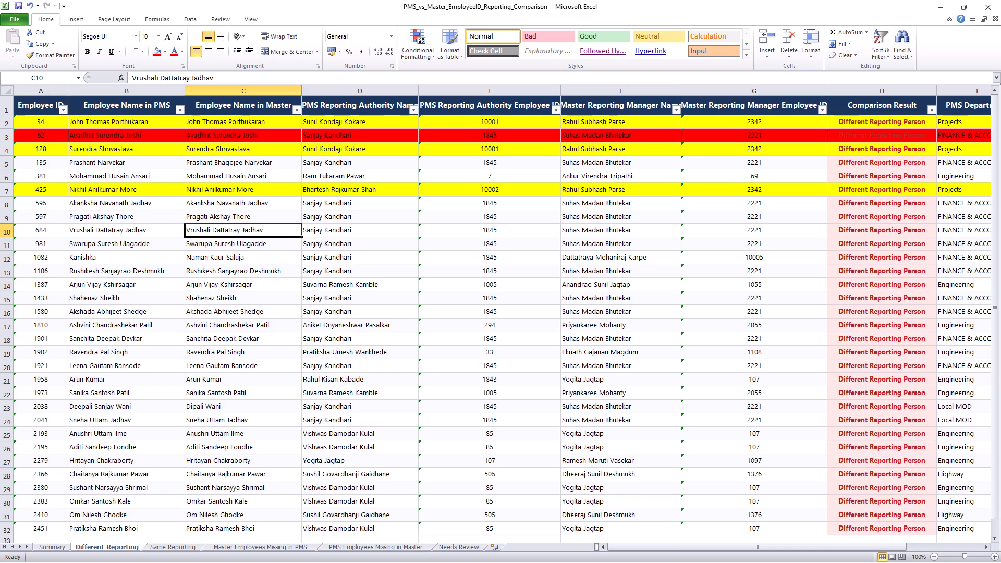
# Copy the Employee ID from row 5 of the Different Reporting sheet and search for it in the Monarch HR Employees Directory in Chrome.
pyautogui.click(65, 162)
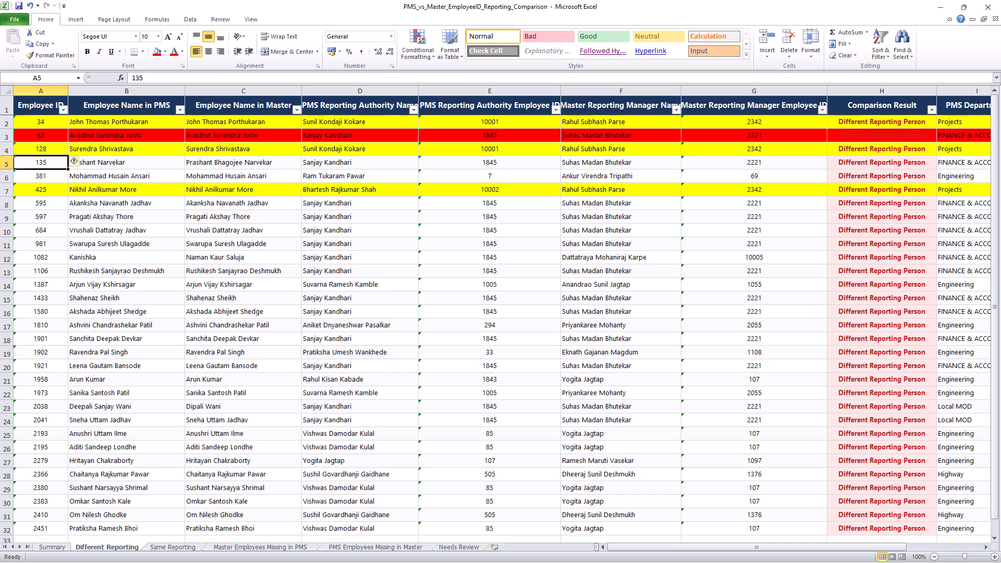
pyautogui.hotkey('ctrl', 'c')
pyautogui.hotkey('alt', 'Tab')
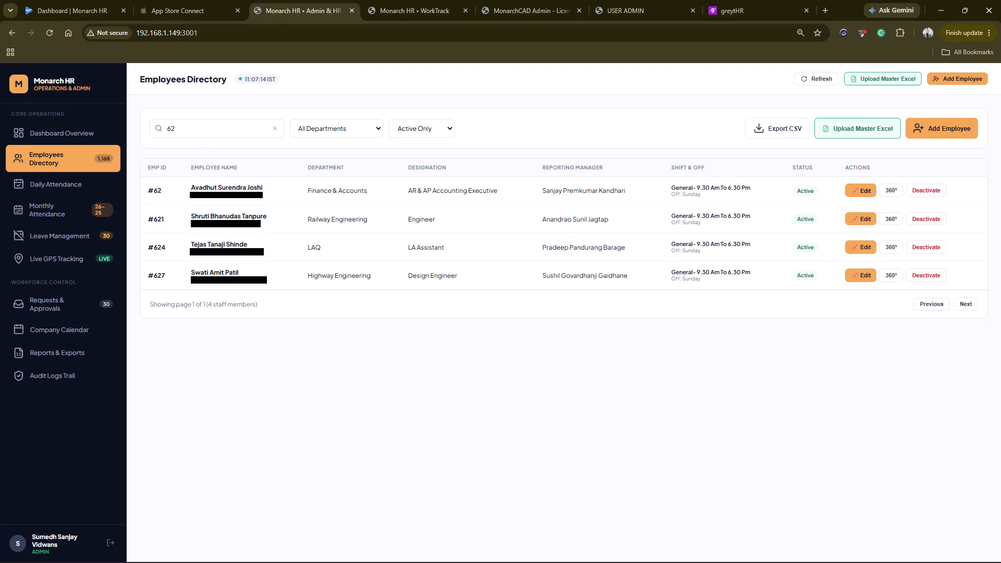
pyautogui.moveTo(198, 125); pyautogui.dragTo(93, 125)
pyautogui.hotkey('ctrl', 'v')
pyautogui.press('Return')
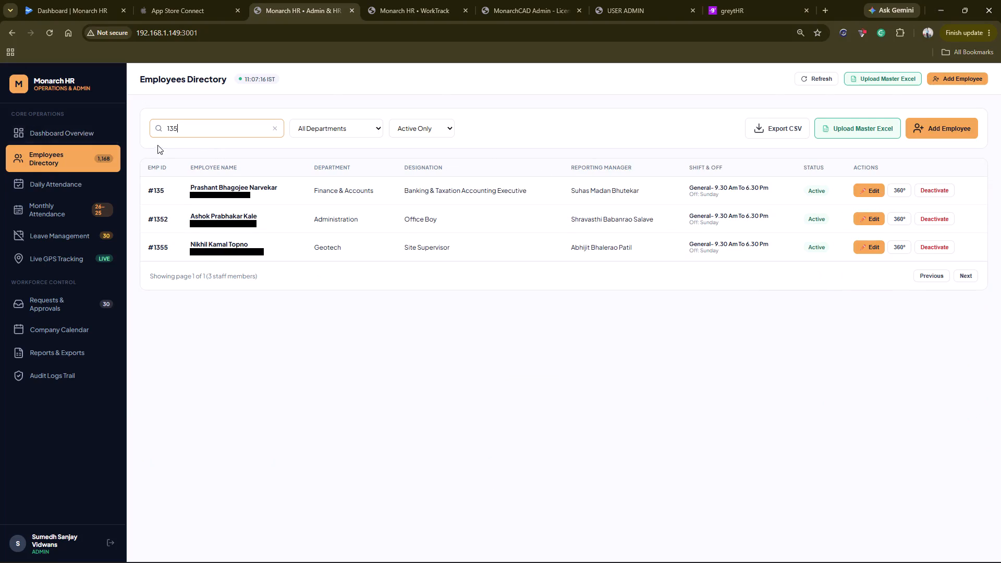
# Edit the row 5 employee's profile, set the direct reporting manager to the PMS reporting authority listed in the workbook, and save.
pyautogui.hotkey('alt', 'Tab')
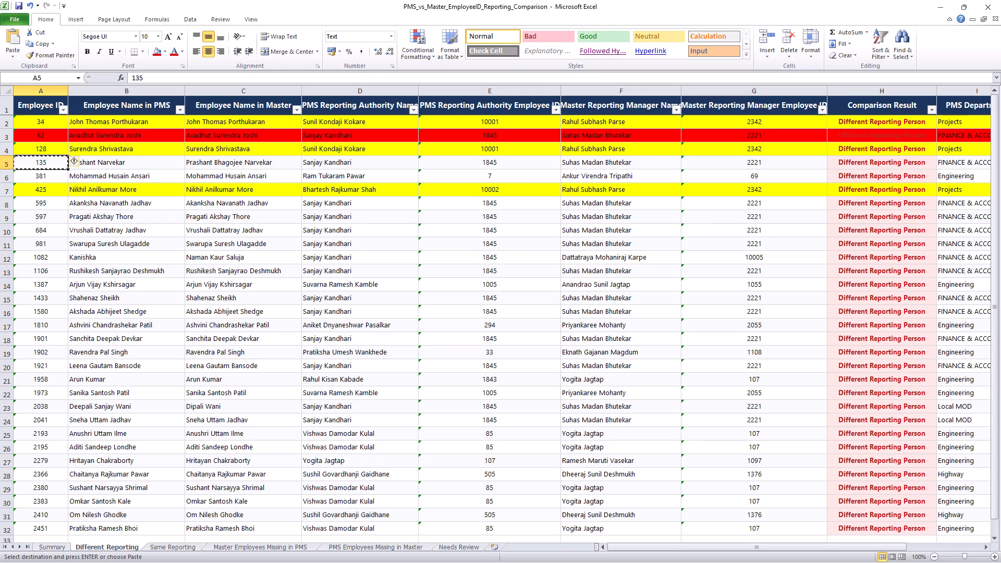
pyautogui.hotkey('alt', 'Tab')
pyautogui.click(334, 132)
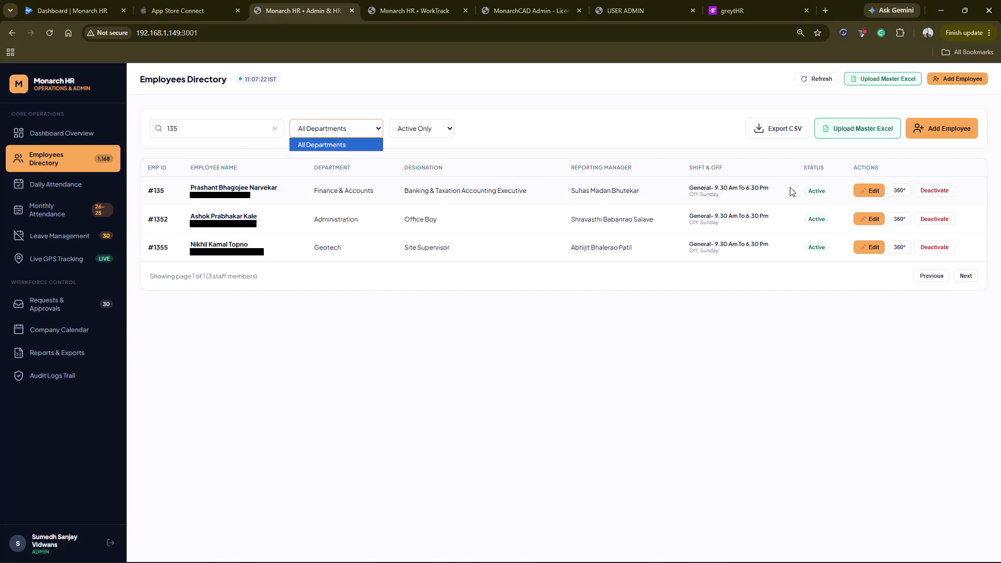
pyautogui.click(876, 188)
pyautogui.click(529, 211)
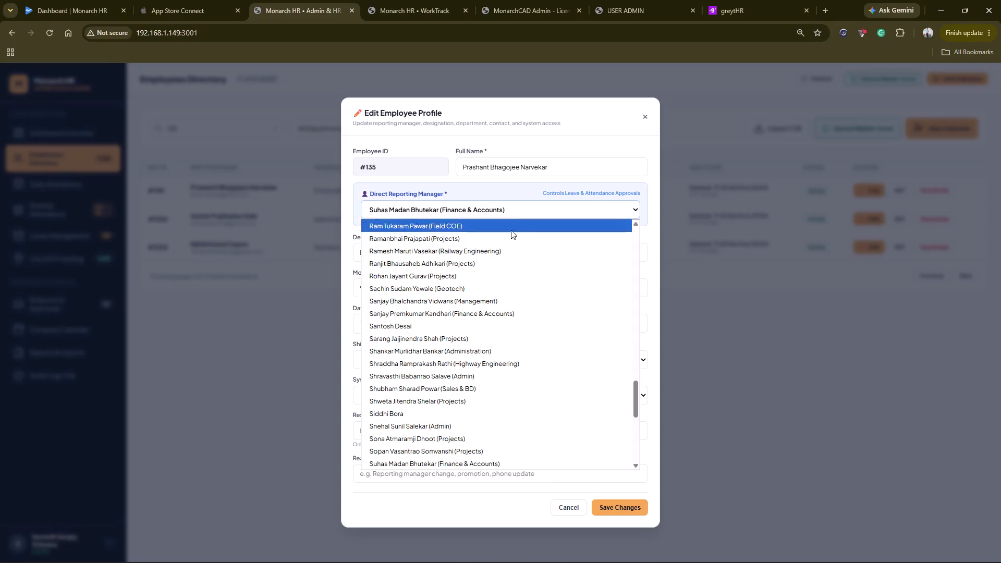
pyautogui.hotkey('alt', 'Tab')
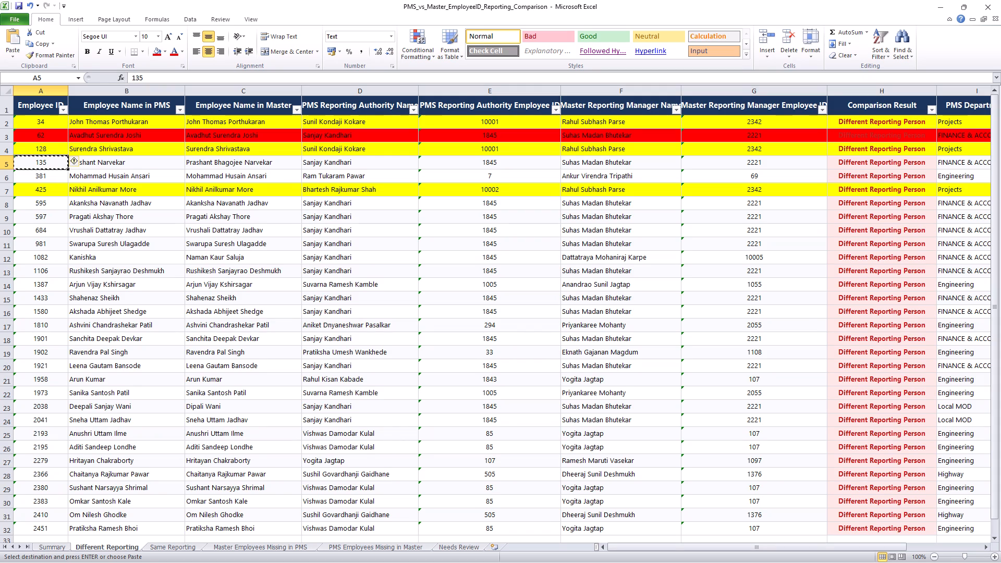
pyautogui.hotkey('alt', 'Tab')
pyautogui.click(430, 221)
pyautogui.click(433, 206)
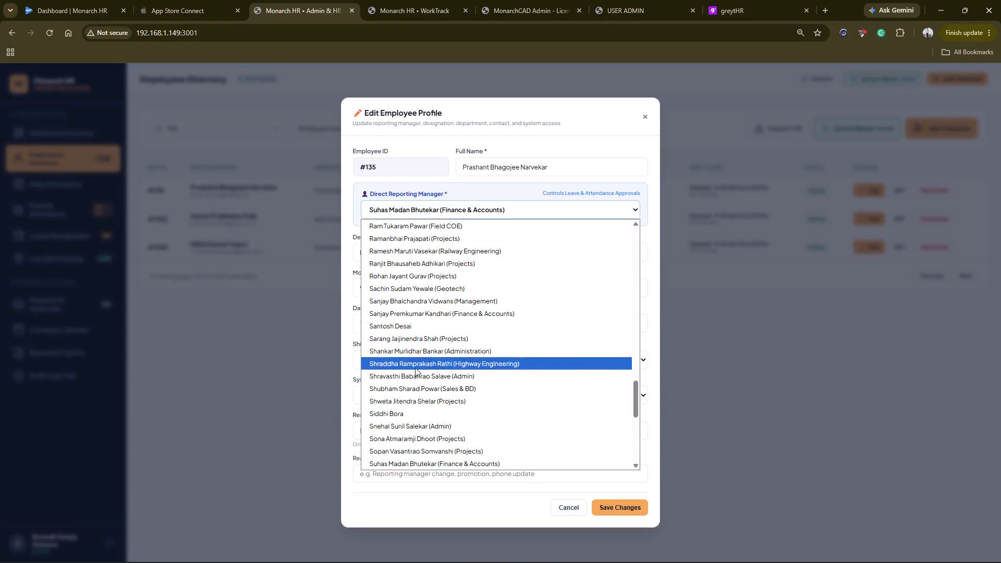
pyautogui.click(414, 314)
pyautogui.click(621, 504)
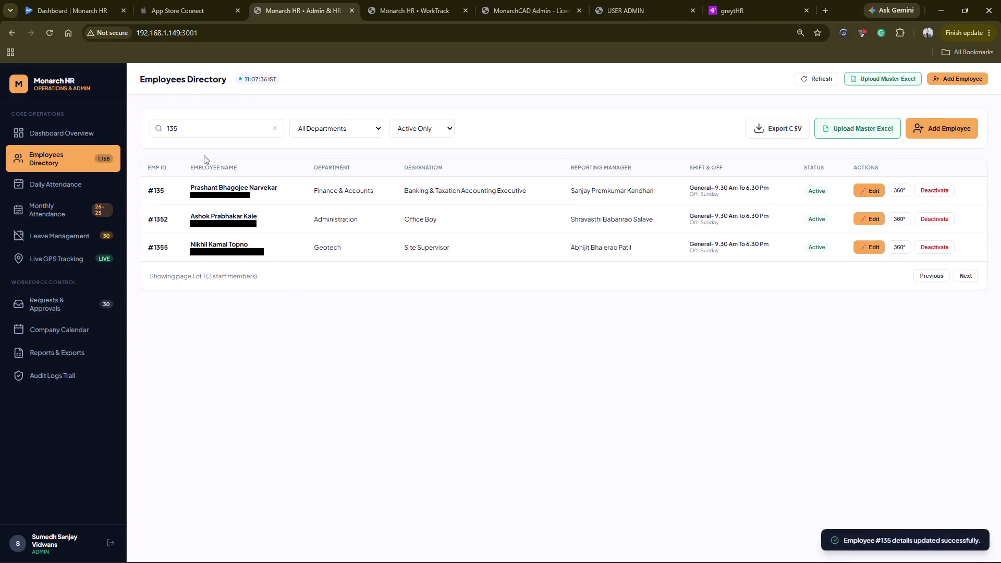
# Return to the Excel comparison and fill row 5 on the Different Reporting sheet with red.
pyautogui.hotkey('alt', 'Tab')
pyautogui.click(2, 162)
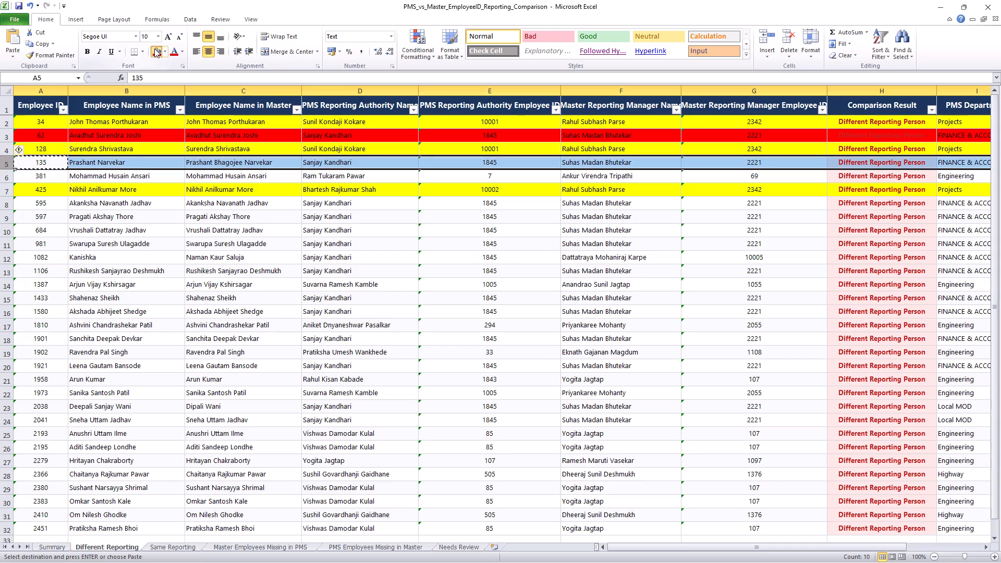
pyautogui.click(154, 48)
pyautogui.click(183, 185)
# Copy the Employee ID from row 6 and search for it in the Monarch HR Employees Directory in Chrome.
pyautogui.click(50, 176)
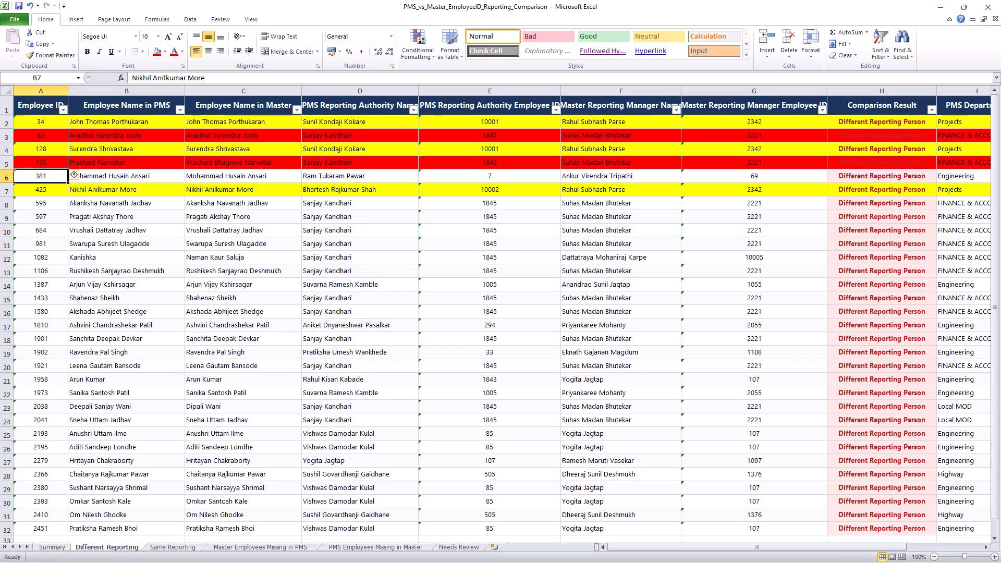
pyautogui.hotkey('ctrl', 'c')
pyautogui.hotkey('alt', 'Tab')
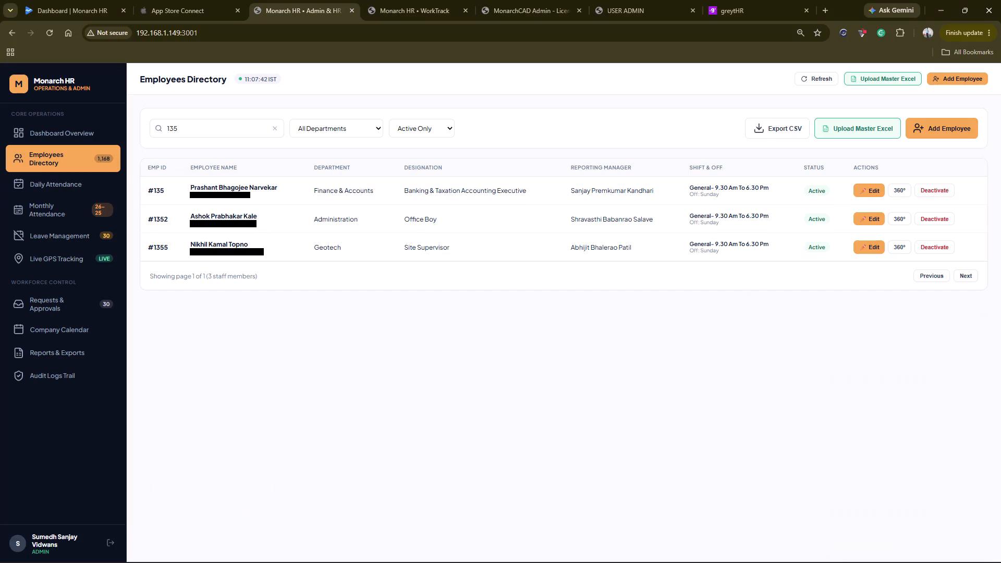
pyautogui.moveTo(215, 133); pyautogui.dragTo(171, 133)
pyautogui.hotkey('ctrl', 'a')
pyautogui.hotkey('ctrl', 'v')
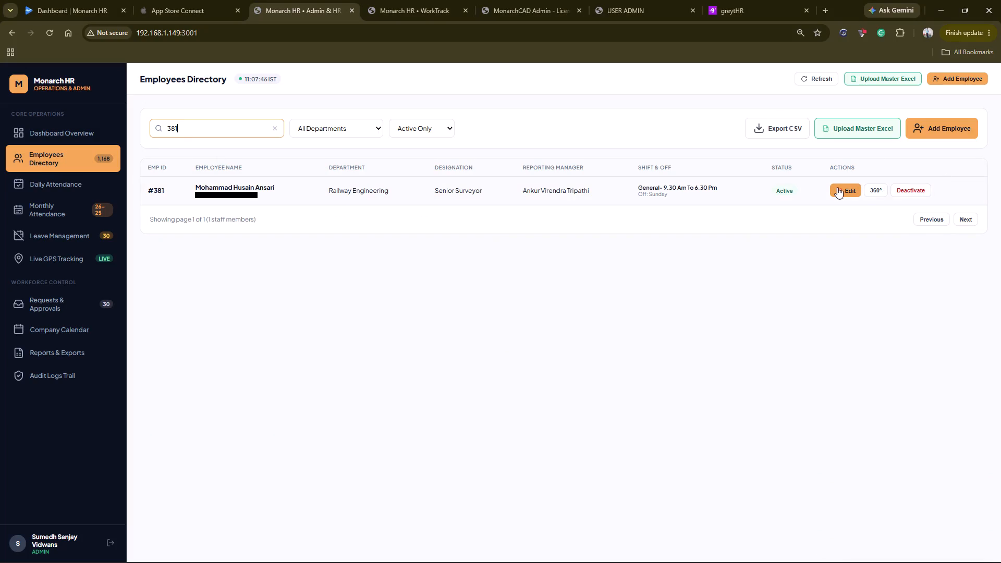
# Edit the row 6 employee's profile, set the direct reporting manager to the Field COE reporting authority listed in the workbook, and save.
pyautogui.click(837, 187)
pyautogui.hotkey('alt', 'Tab')
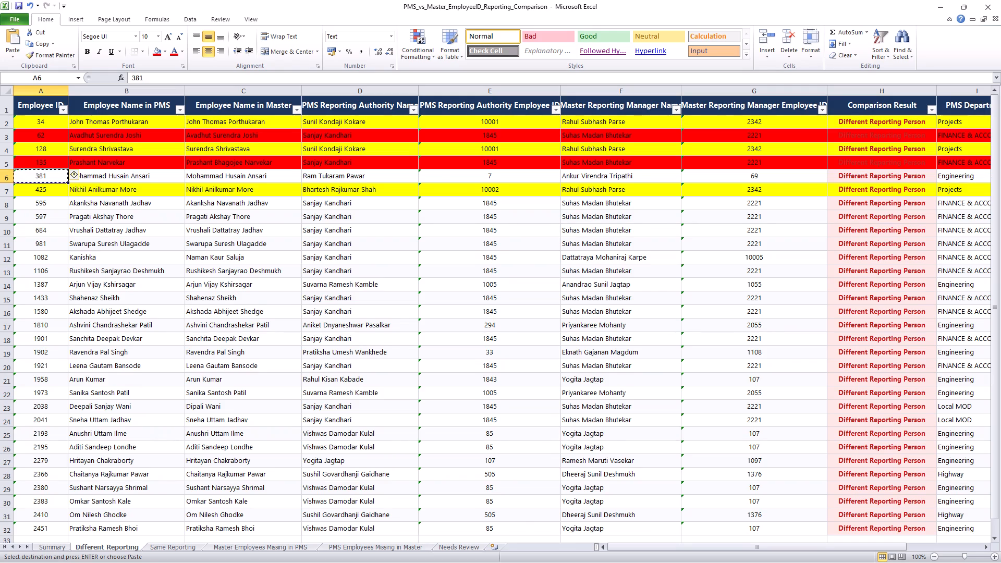
pyautogui.hotkey('alt', 'Tab')
pyautogui.click(429, 213)
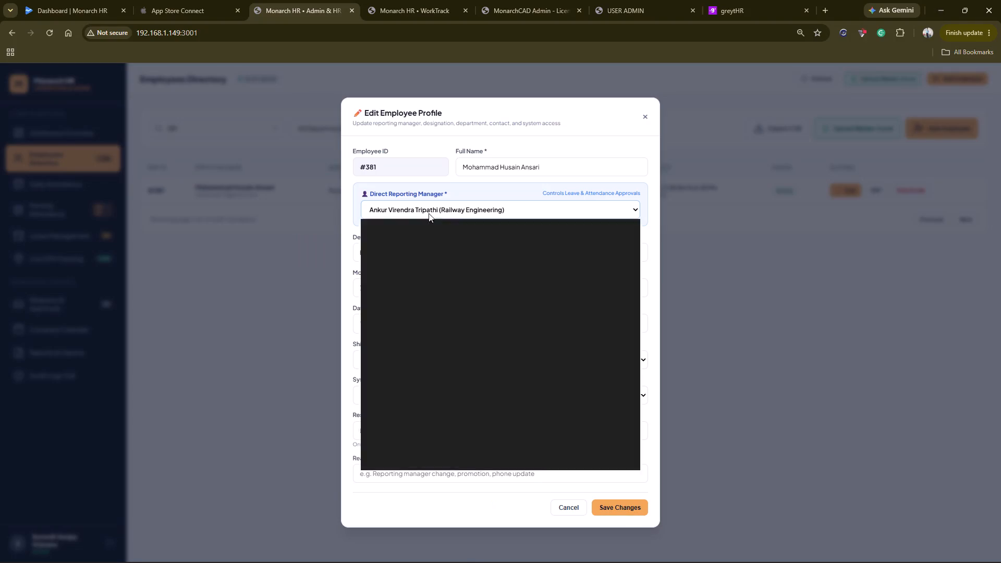
pyautogui.hotkey('alt', 'Tab')
pyautogui.hotkey('alt', 'Tab')
pyautogui.click(505, 209)
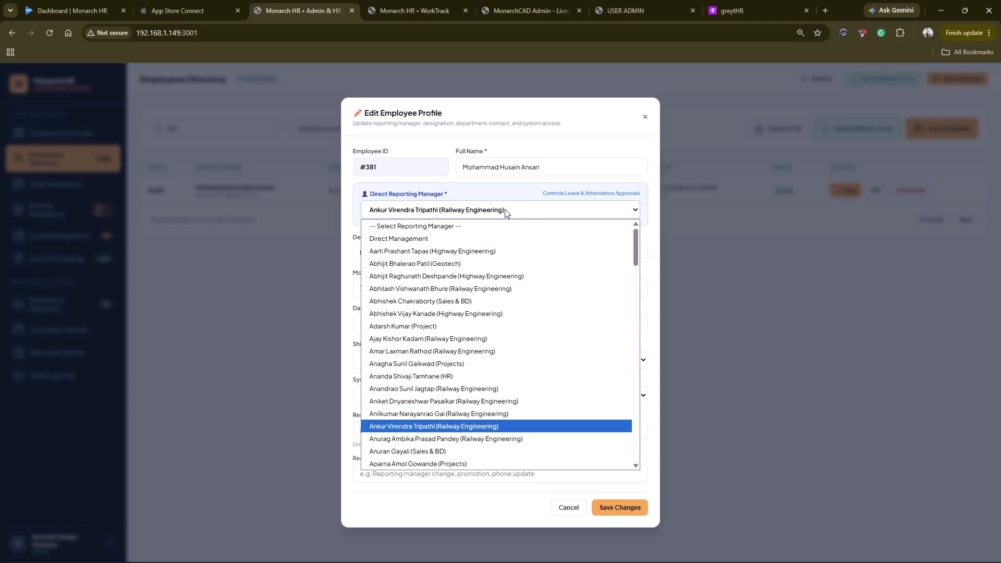
pyautogui.scroll(-1, 441, 322)
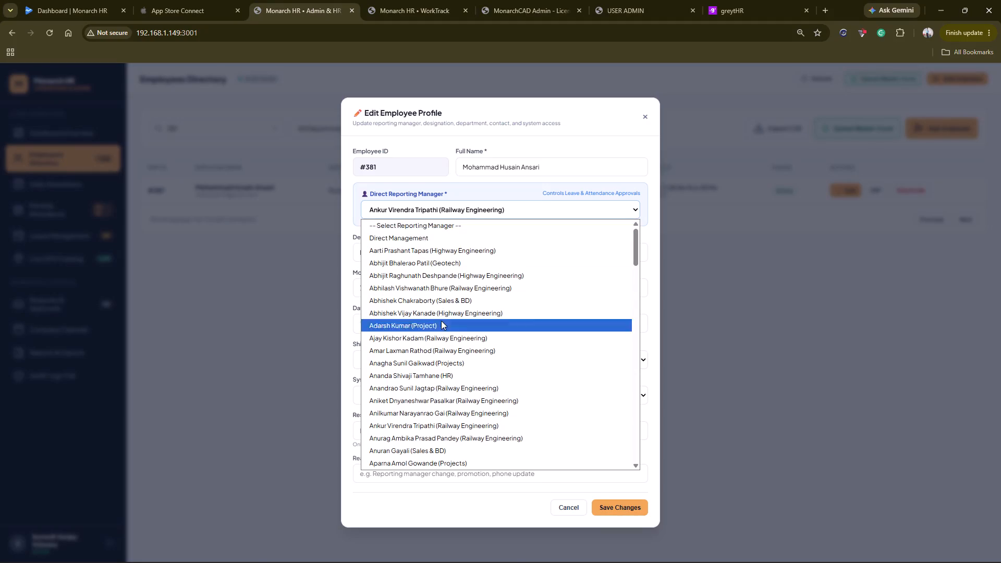
pyautogui.scroll(-8, 441, 321)
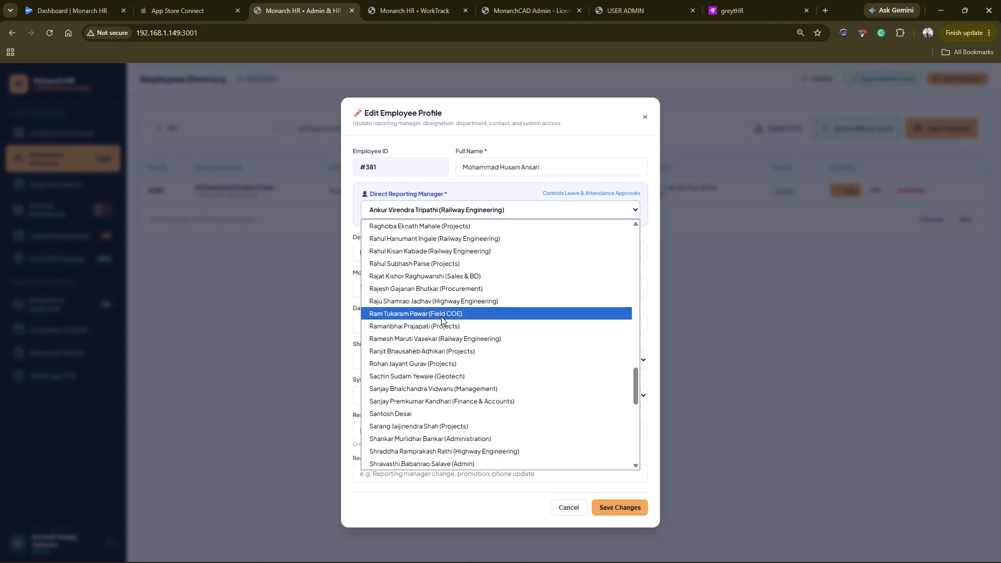
pyautogui.click(399, 312)
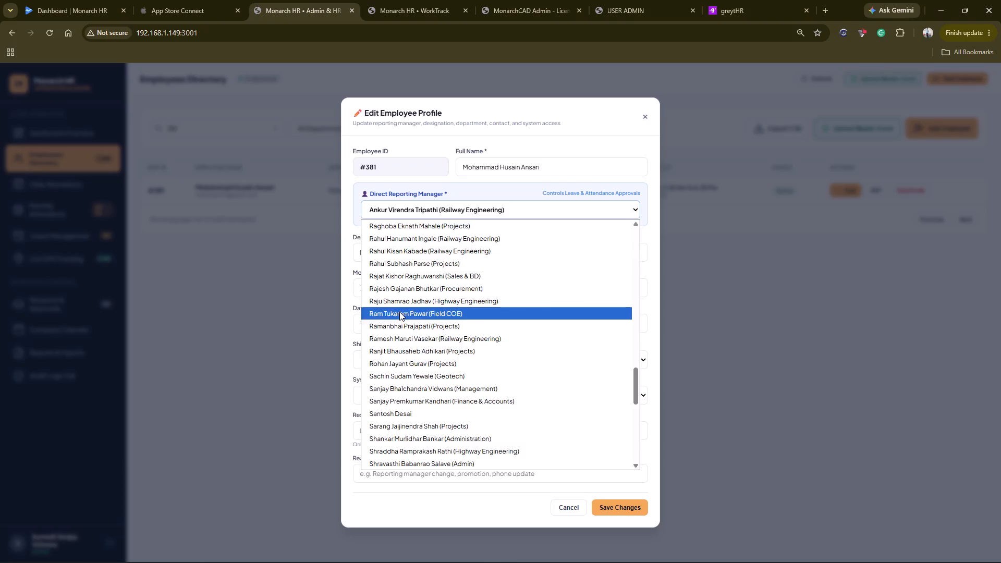
pyautogui.click(611, 507)
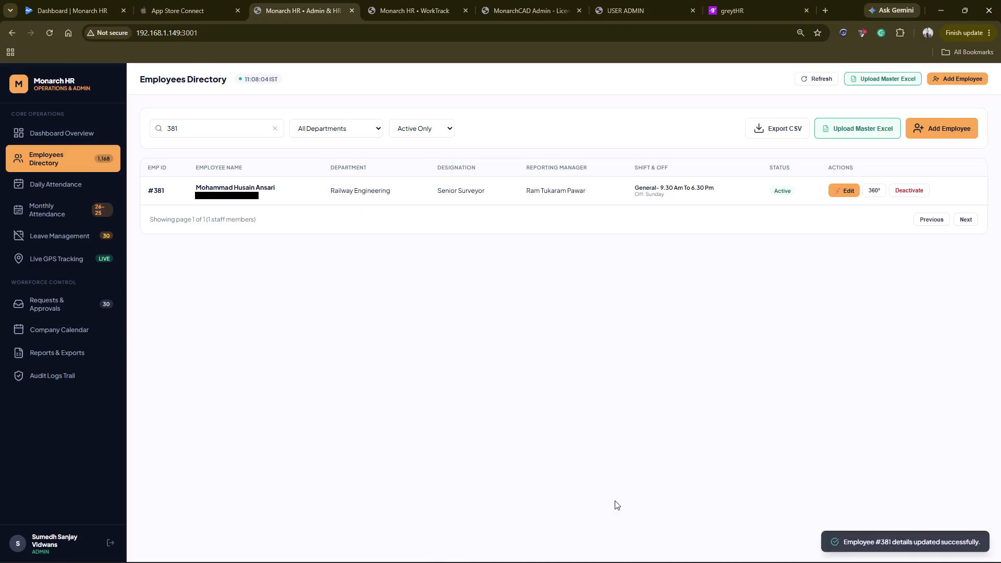
# Return to the Excel comparison and fill row 6 on the Different Reporting sheet with red.
pyautogui.hotkey('alt', 'Tab')
pyautogui.click(7, 178)
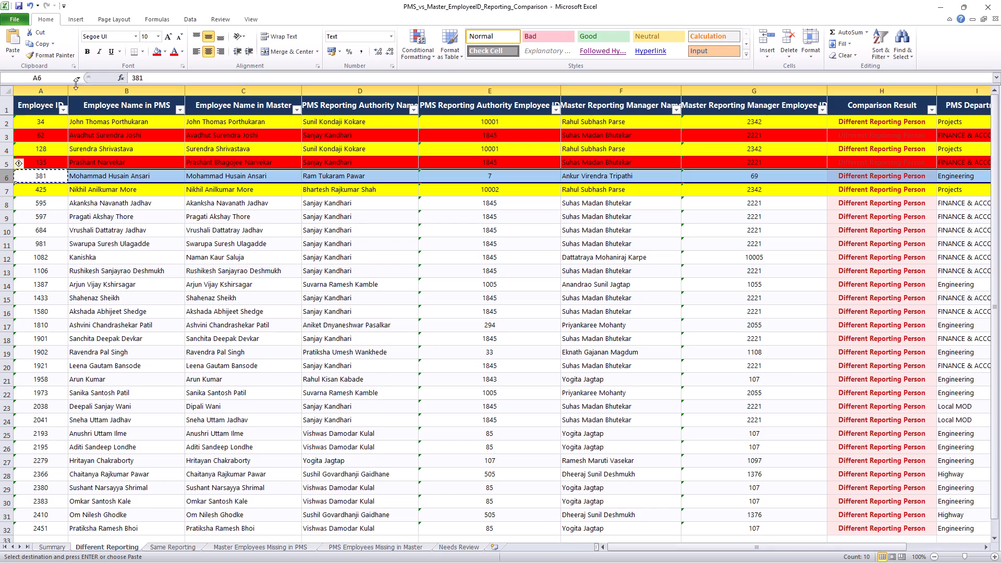
pyautogui.click(160, 53)
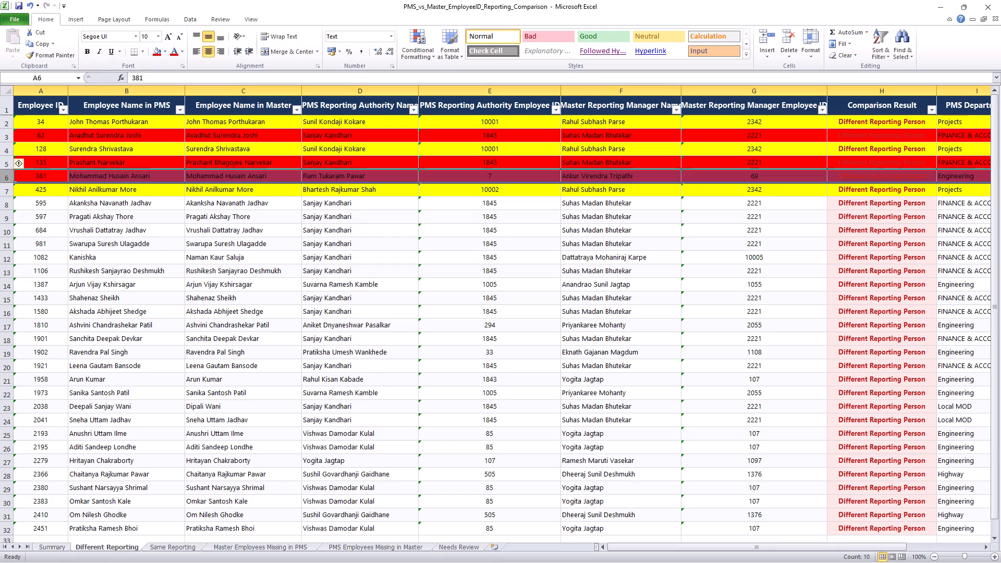
# Examine the employees and their master reporting manager IDs in rows 8 to 13 of the Different Reporting sheet.
pyautogui.scroll(-3, 289, 283)
pyautogui.scroll(4, 287, 284)
pyautogui.moveTo(42, 204); pyautogui.dragTo(43, 204)
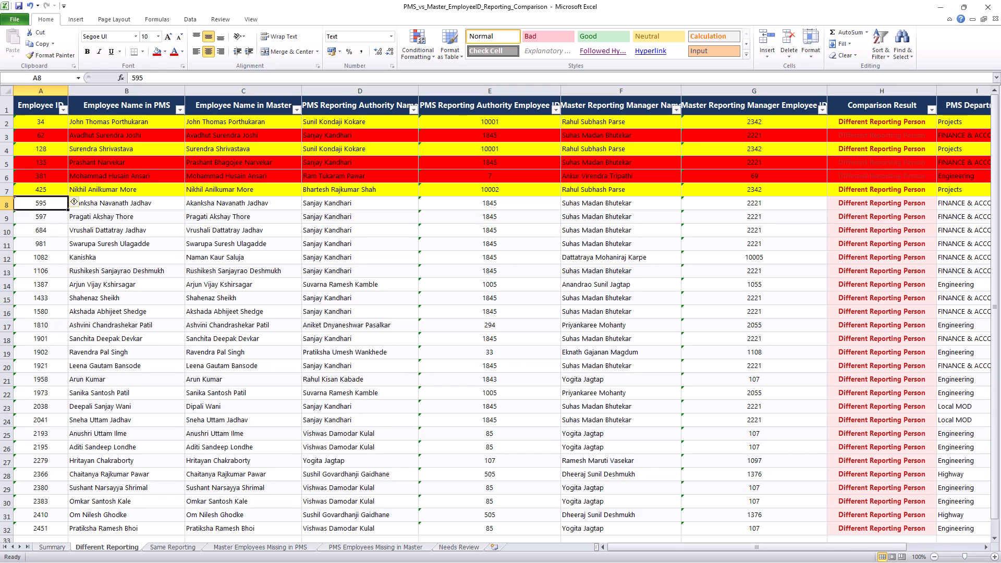
pyautogui.moveTo(43, 204); pyautogui.dragTo(44, 255)
pyautogui.click(106, 232)
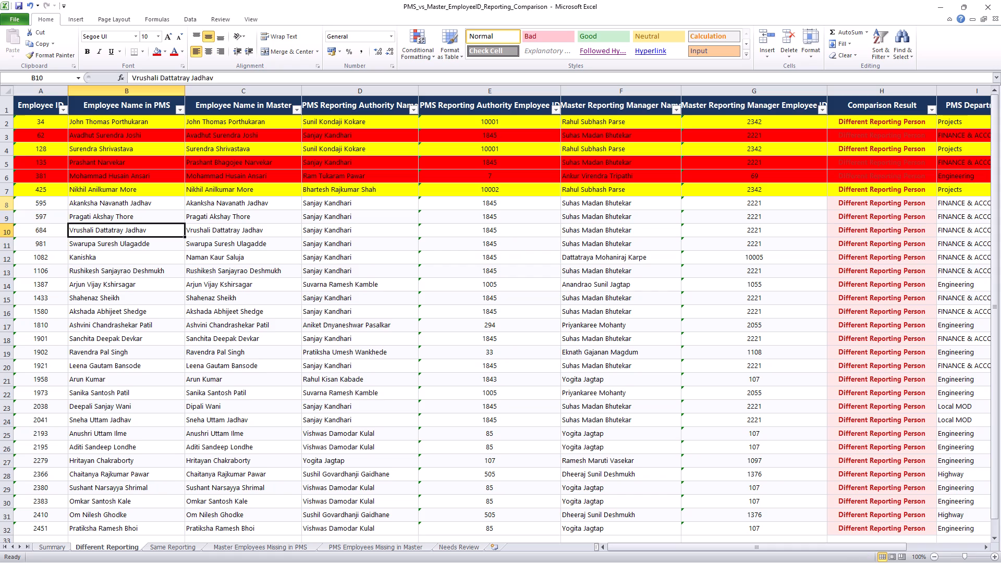
pyautogui.moveTo(37, 203); pyautogui.dragTo(115, 261)
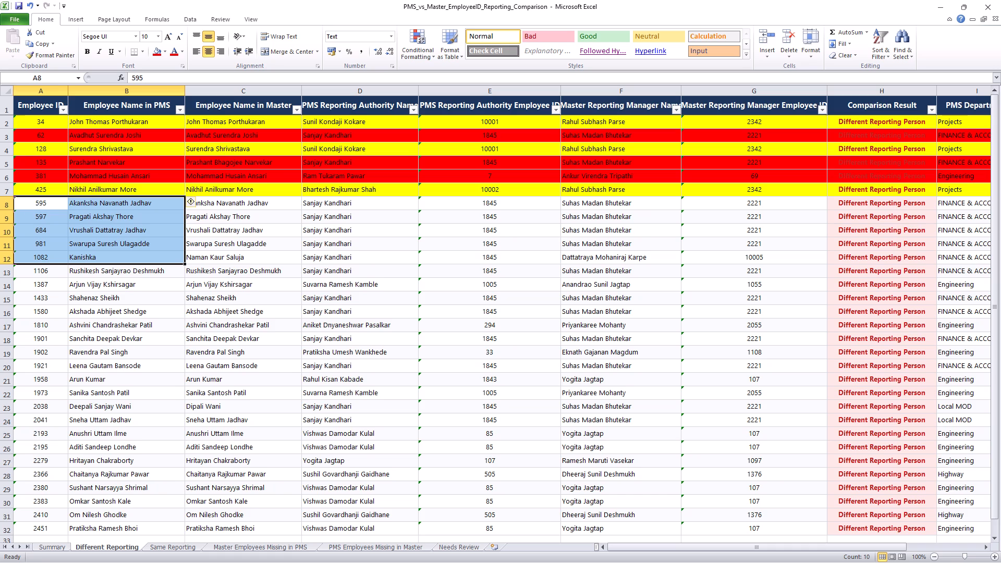
pyautogui.click(689, 231)
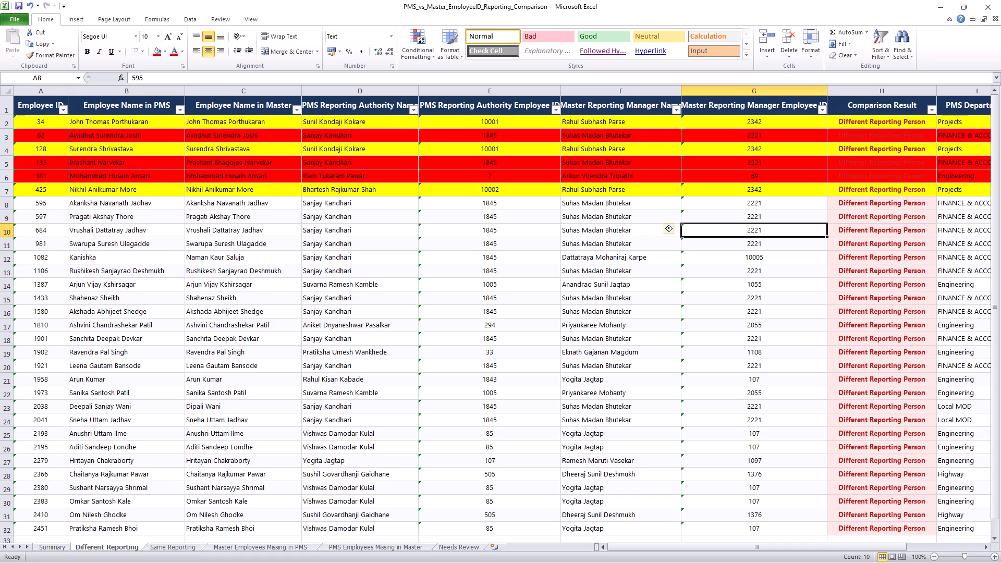
pyautogui.moveTo(740, 205); pyautogui.dragTo(749, 247)
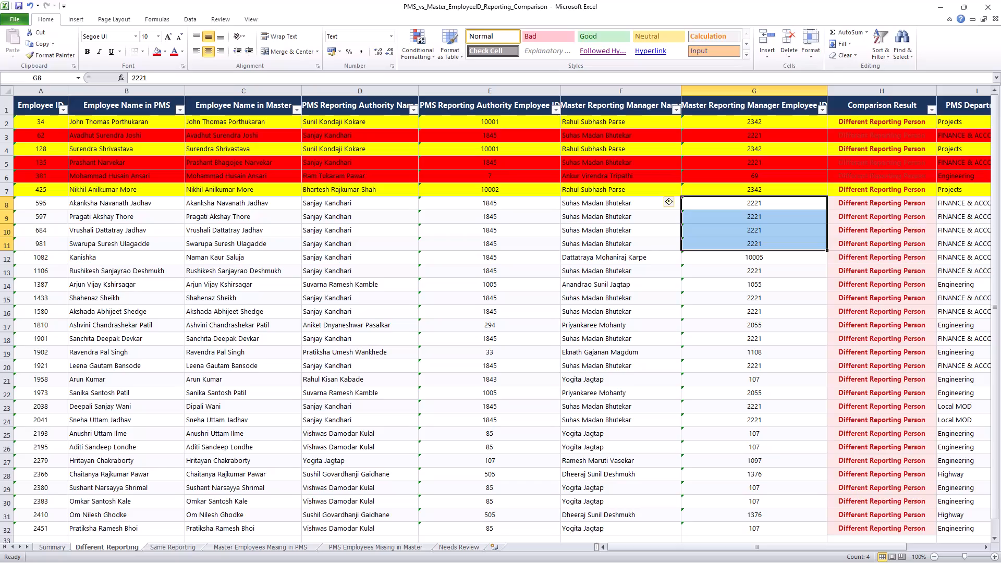
pyautogui.click(517, 235)
pyautogui.moveTo(728, 252); pyautogui.dragTo(720, 203)
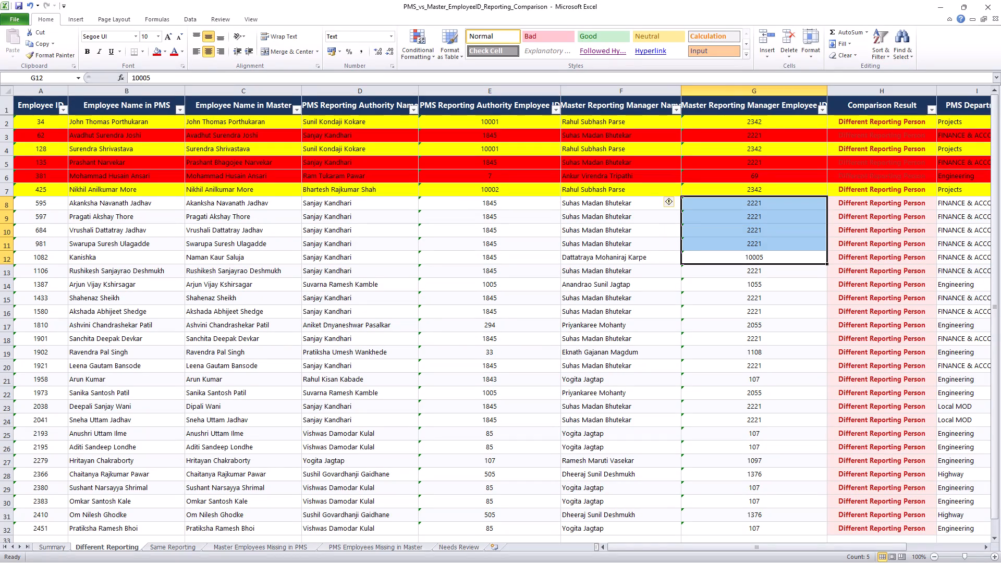
pyautogui.click(723, 203)
pyautogui.moveTo(738, 202); pyautogui.dragTo(744, 244)
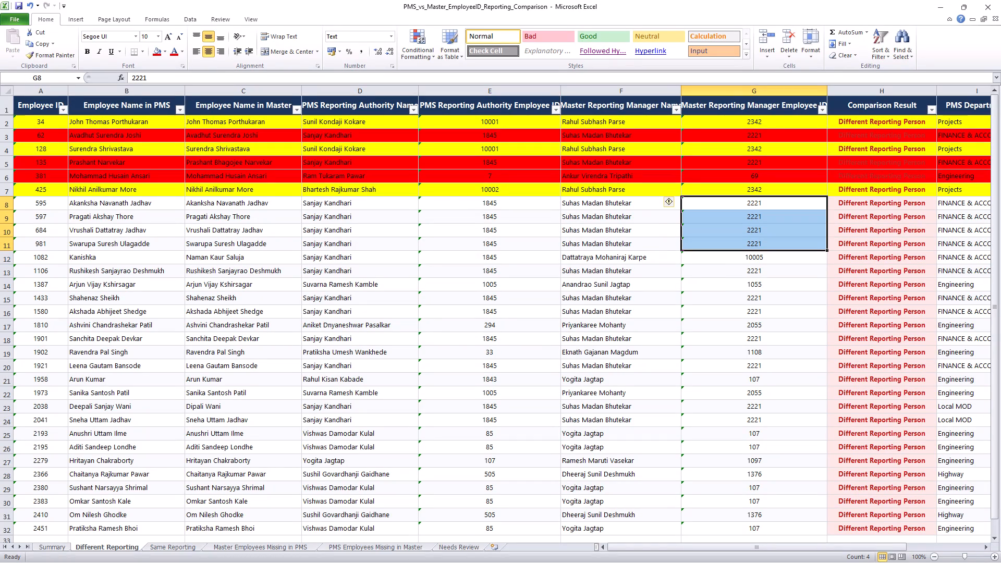
pyautogui.click(727, 271)
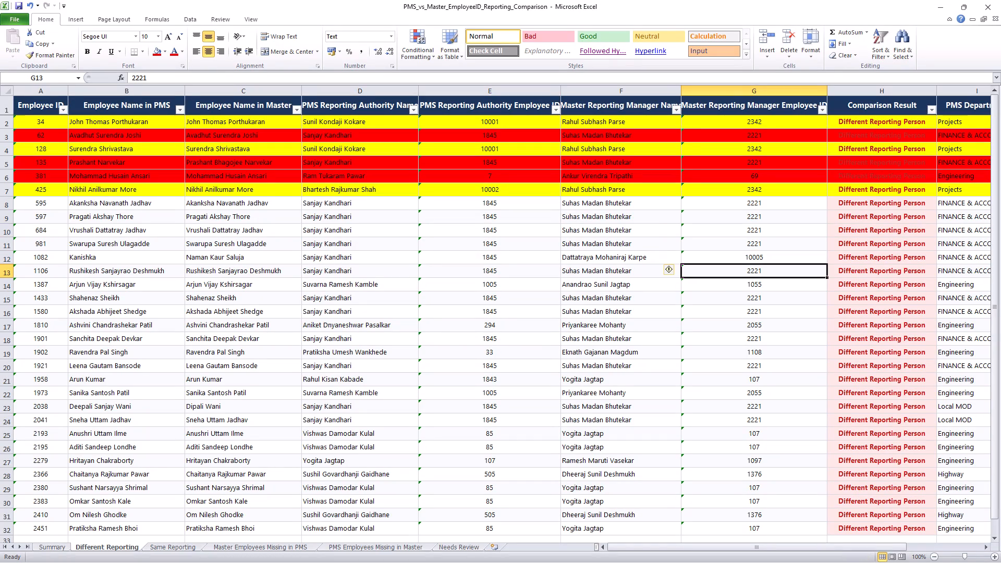
pyautogui.moveTo(742, 203); pyautogui.dragTo(775, 262)
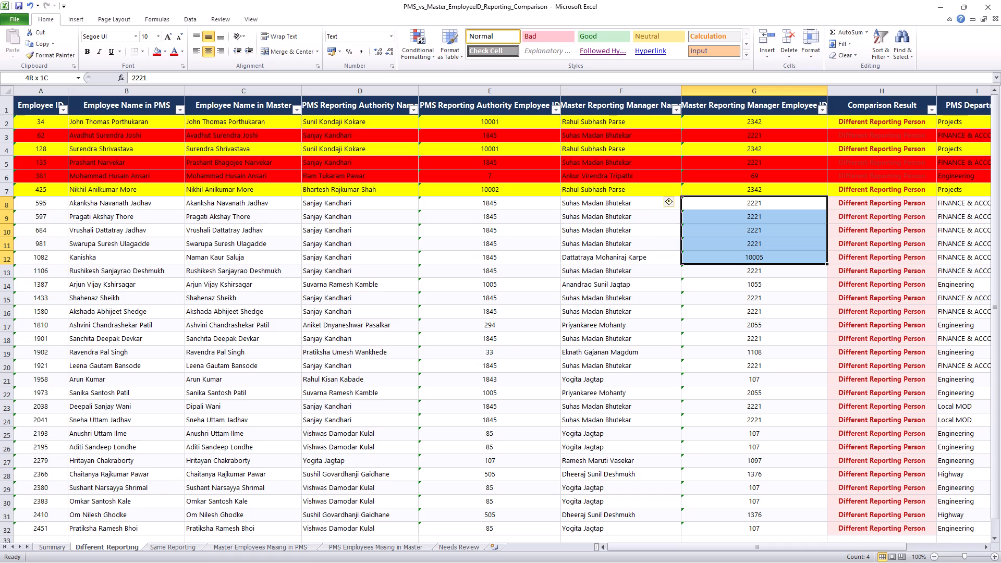
pyautogui.moveTo(775, 262); pyautogui.dragTo(775, 270)
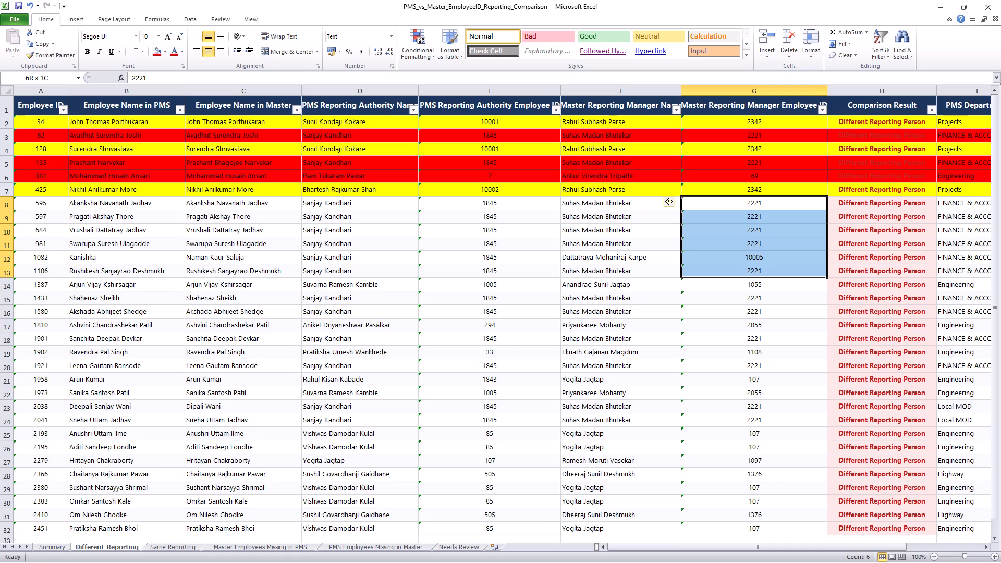
pyautogui.moveTo(775, 270); pyautogui.dragTo(758, 270)
pyautogui.click(741, 261)
# Copy the Employee ID from row 8 and search for it in the Monarch HR Employees Directory in Chrome.
pyautogui.click(41, 202)
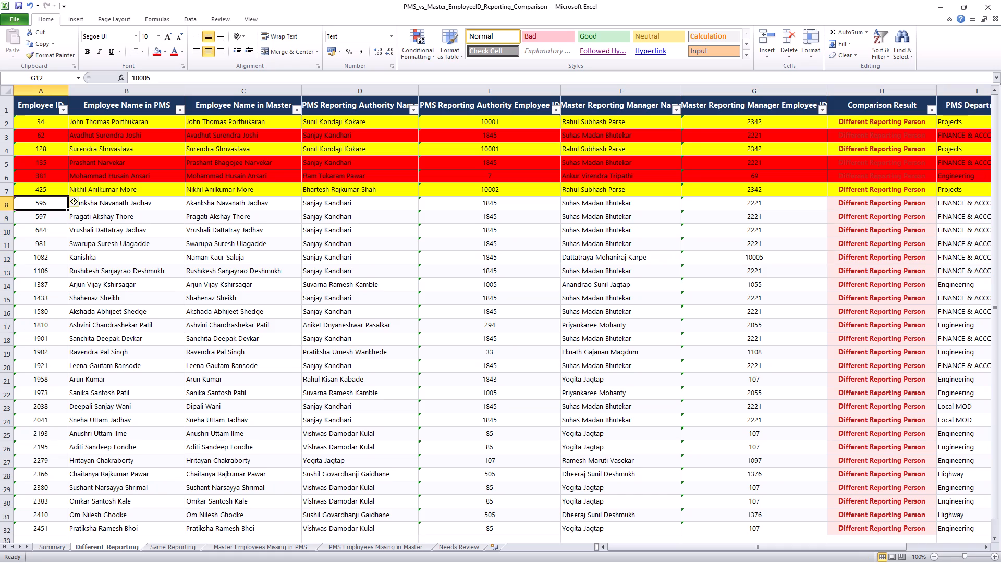
pyautogui.hotkey('ctrl', 'c')
pyautogui.hotkey('alt', 'Tab')
pyautogui.hotkey('alt', 'Tab')
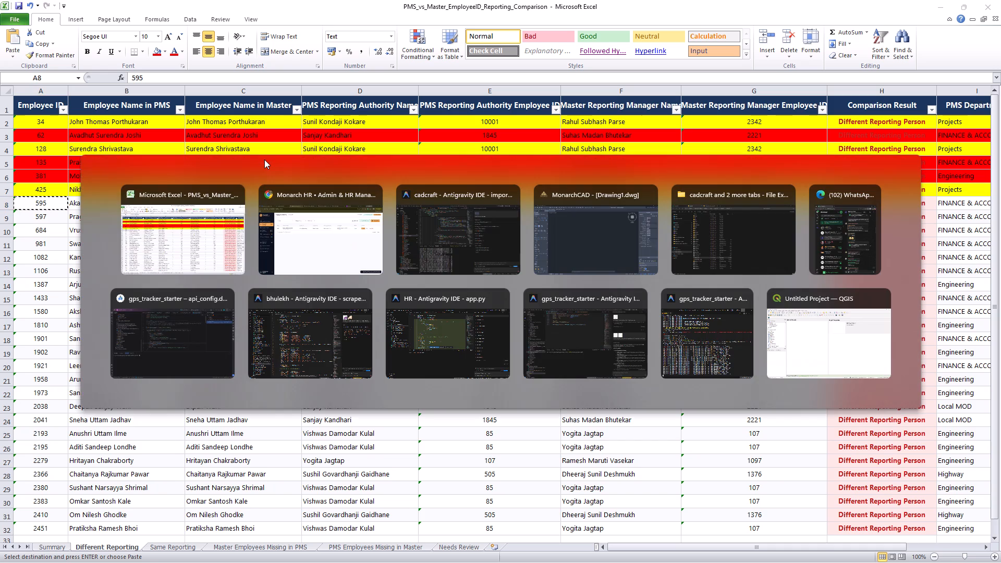
pyautogui.hotkey('alt', 'Tab')
pyautogui.hotkey('alt', 'Tab')
pyautogui.click(173, 122)
pyautogui.moveTo(200, 130); pyautogui.dragTo(164, 127)
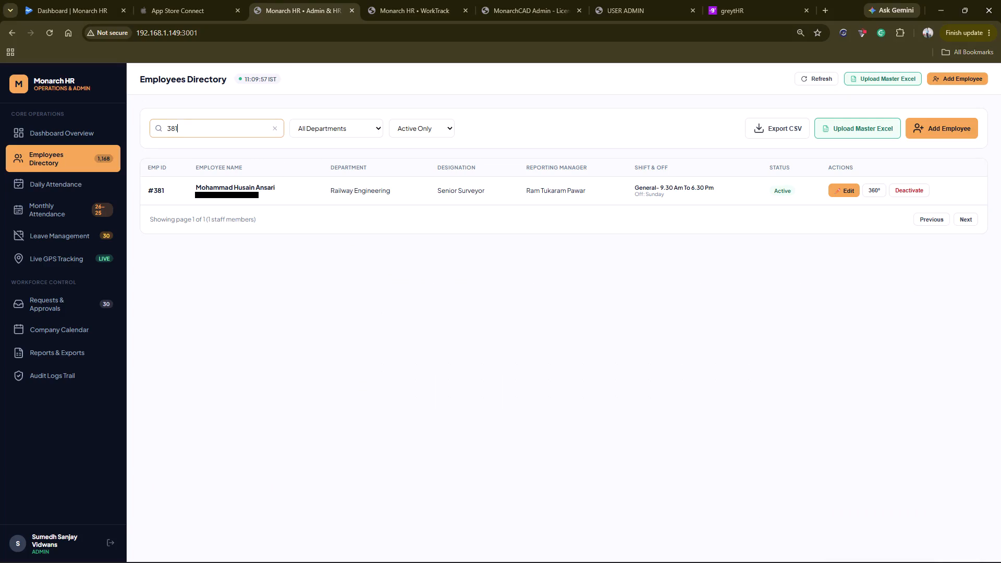
pyautogui.moveTo(164, 127); pyautogui.dragTo(148, 126)
pyautogui.hotkey('ctrl', 'v')
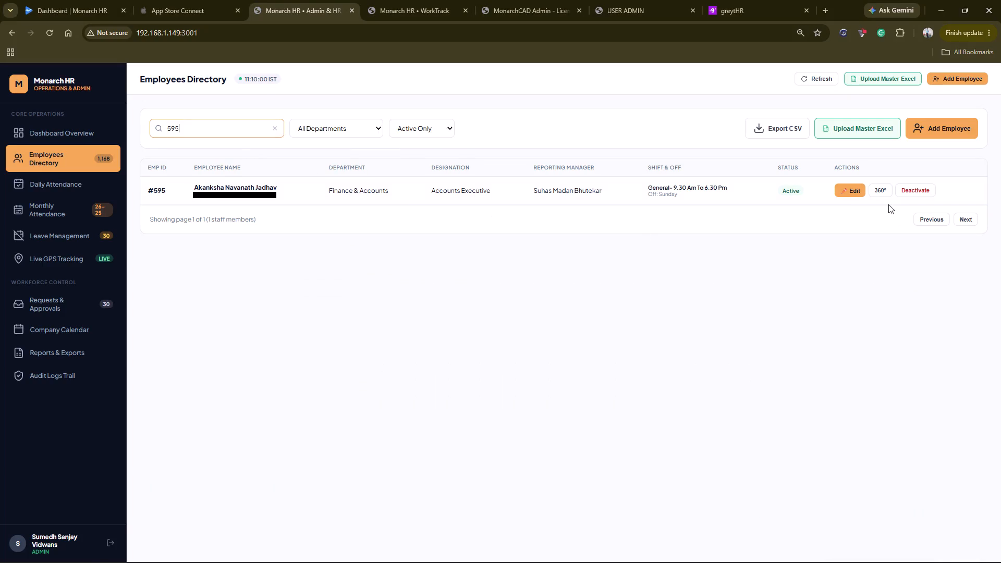
# Edit the row 8 employee's profile and set the direct reporting manager to the Finance & Accounts PMS reporting authority listed in the workbook.
pyautogui.click(851, 188)
pyautogui.hotkey('alt', 'Tab')
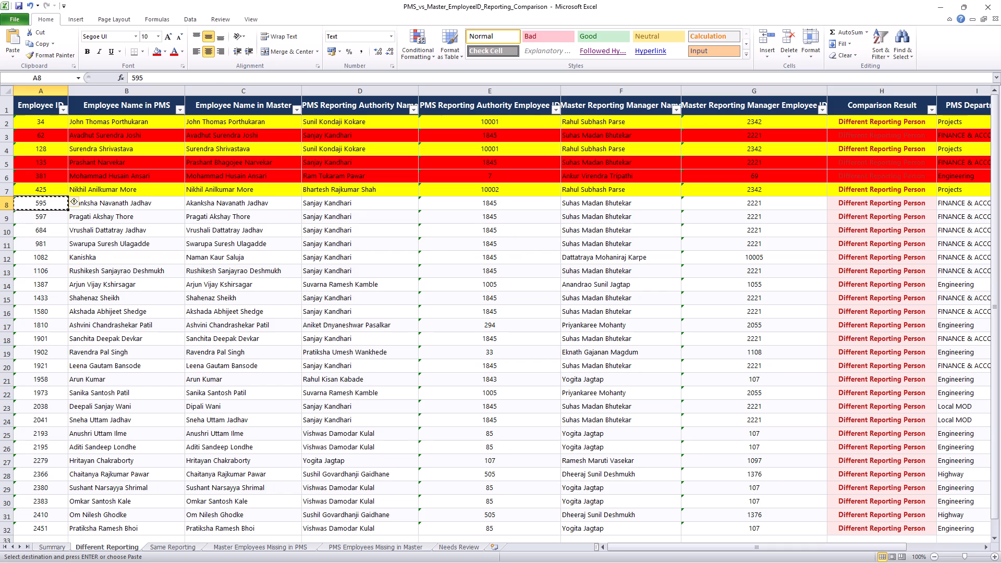
pyautogui.click(114, 206)
pyautogui.click(230, 207)
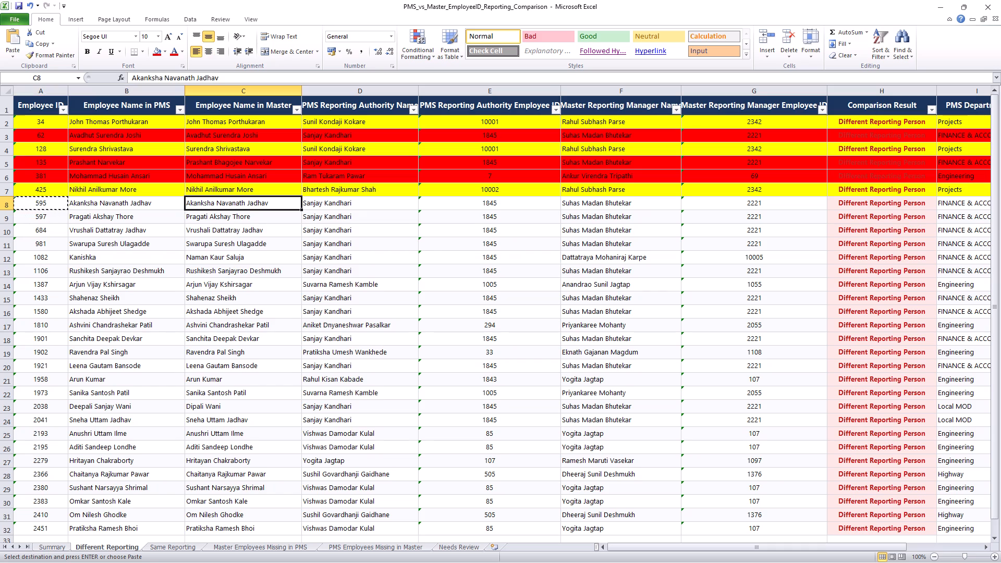
pyautogui.click(337, 207)
pyautogui.hotkey('alt', 'Tab')
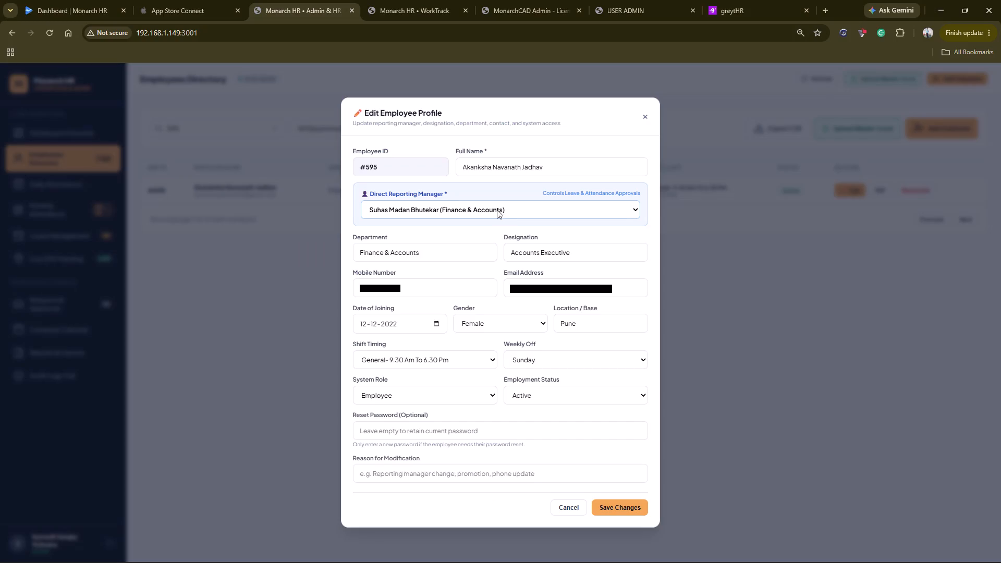
pyautogui.click(446, 209)
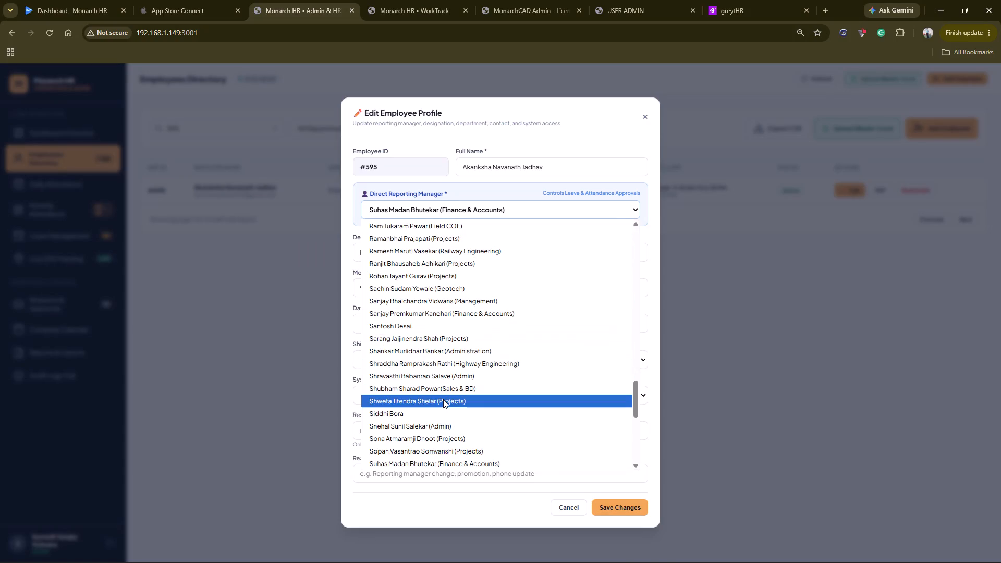
pyautogui.scroll(-1, 443, 399)
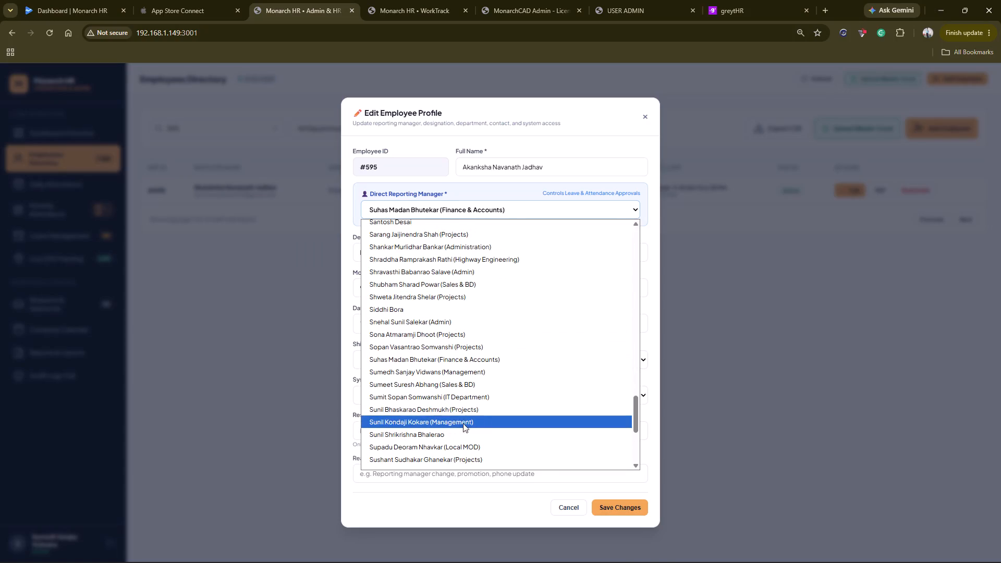
pyautogui.scroll(-1, 437, 372)
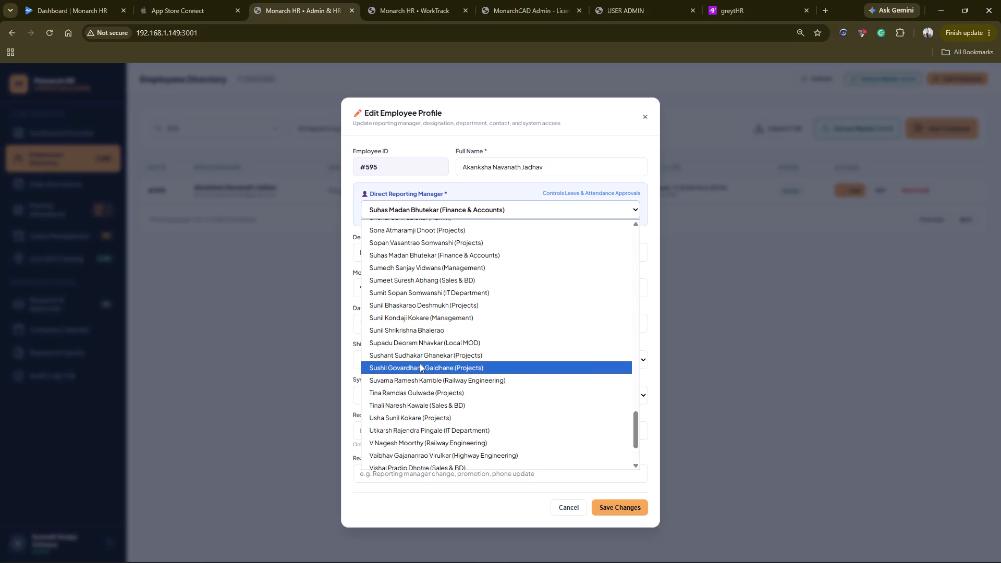
pyautogui.hotkey('alt', 'Tab')
pyautogui.hotkey('alt', 'Tab')
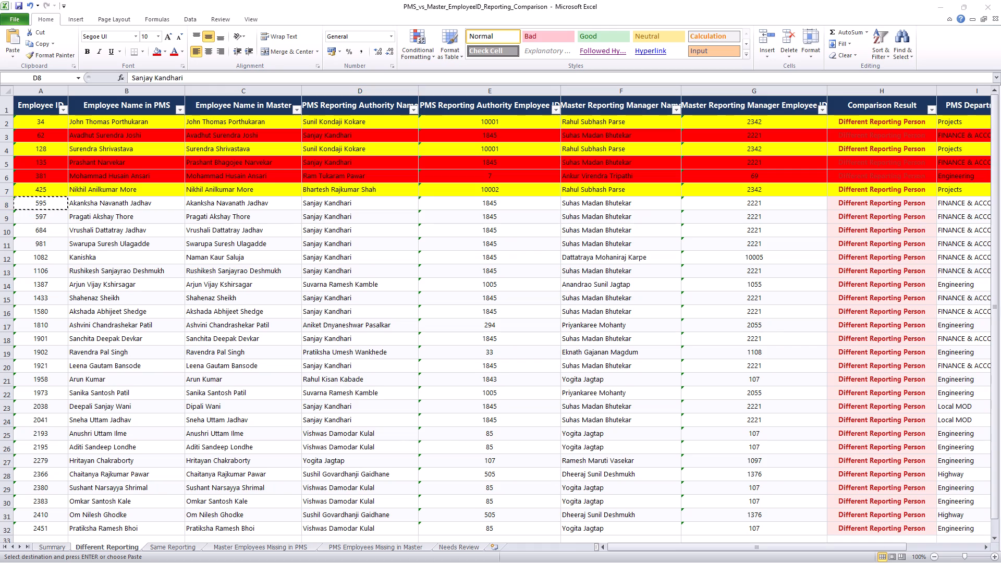
pyautogui.hotkey('alt', 'Tab')
pyautogui.click(473, 215)
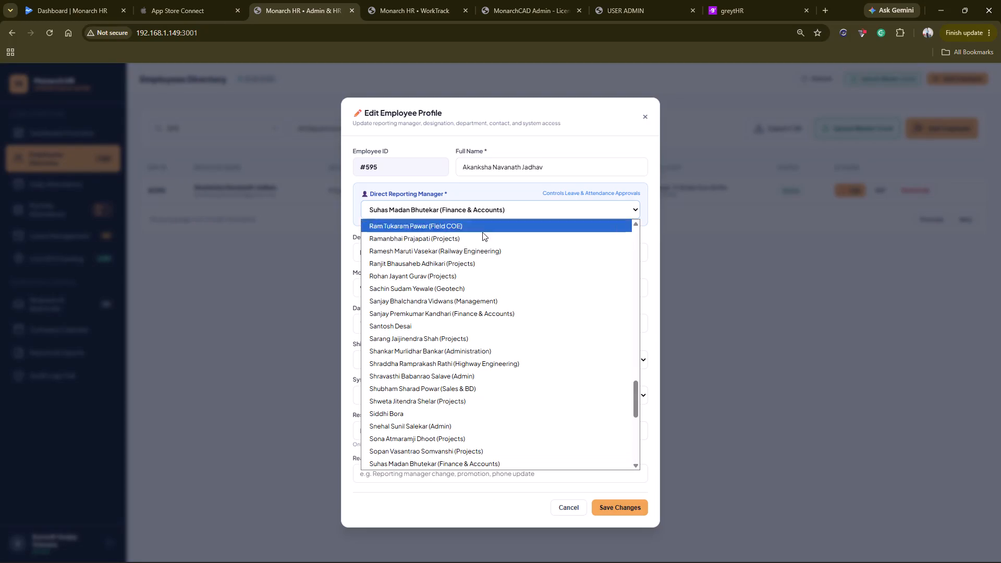
pyautogui.scroll(11, 459, 261)
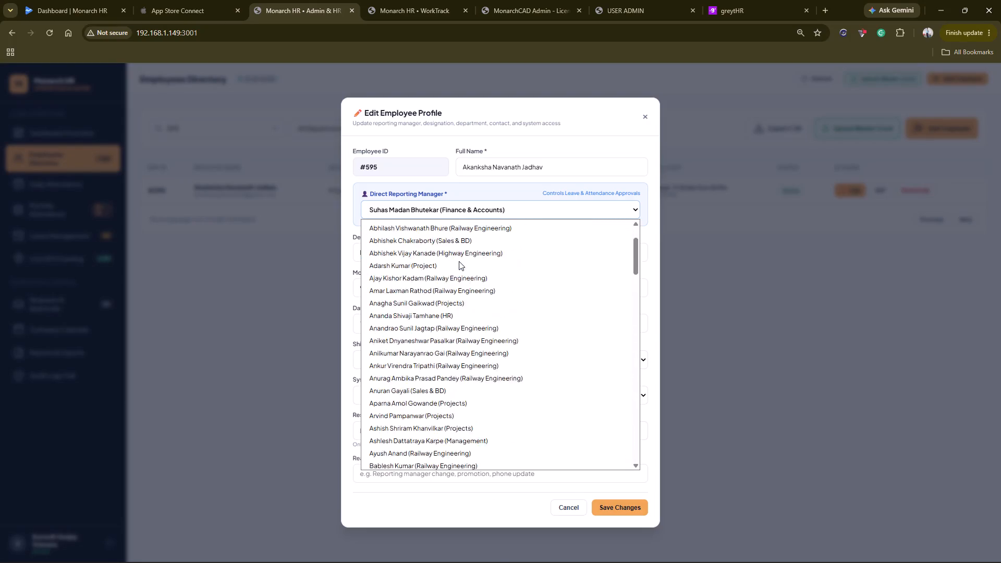
pyautogui.scroll(7, 459, 261)
pyautogui.scroll(-10, 459, 261)
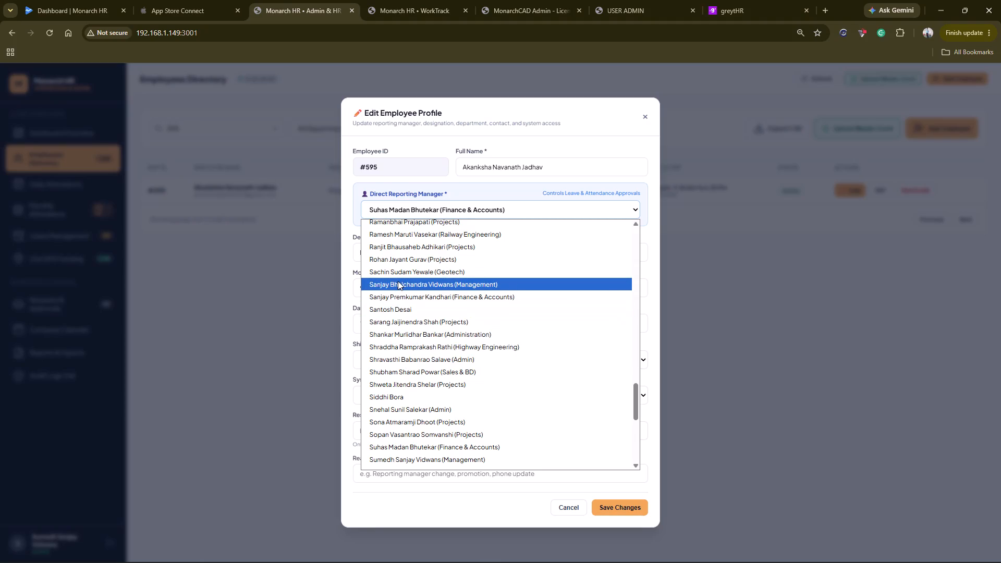
pyautogui.click(397, 296)
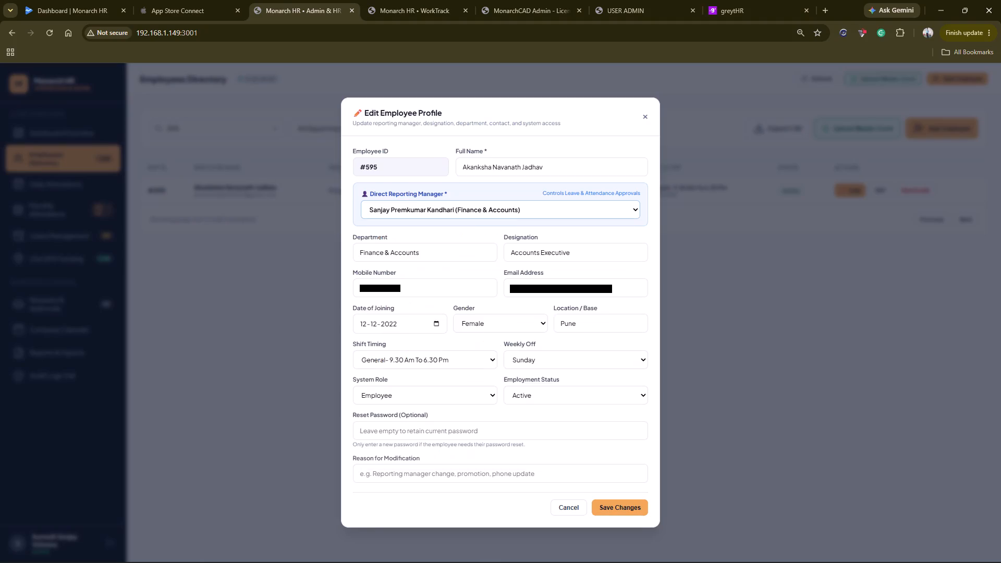
# Recheck the chosen reporting manager against row 8 of the workbook, select the same PMS authority again, and save the profile.
pyautogui.hotkey('alt', 'Tab')
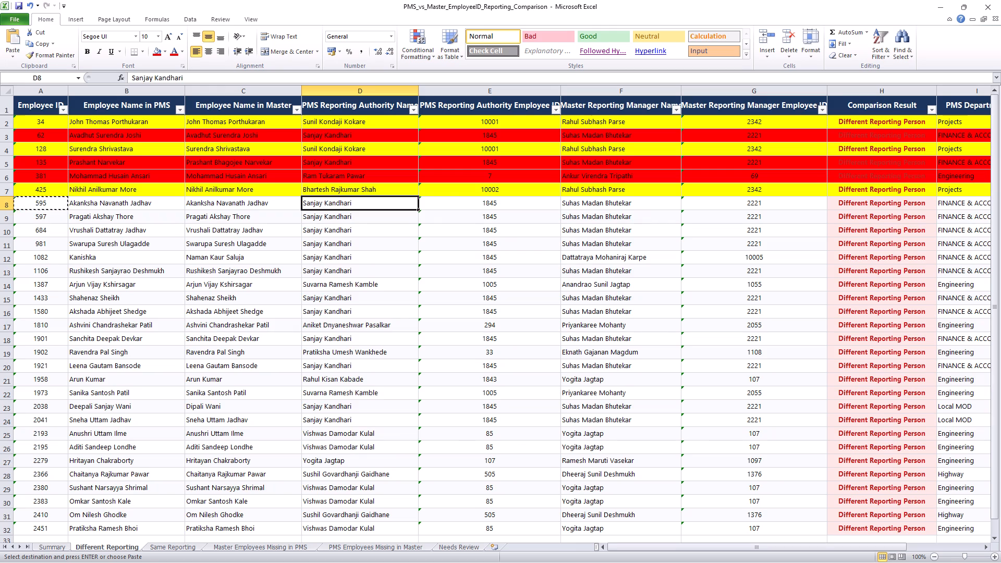
pyautogui.hotkey('alt', 'Tab')
pyautogui.click(418, 207)
pyautogui.scroll(-2, 451, 327)
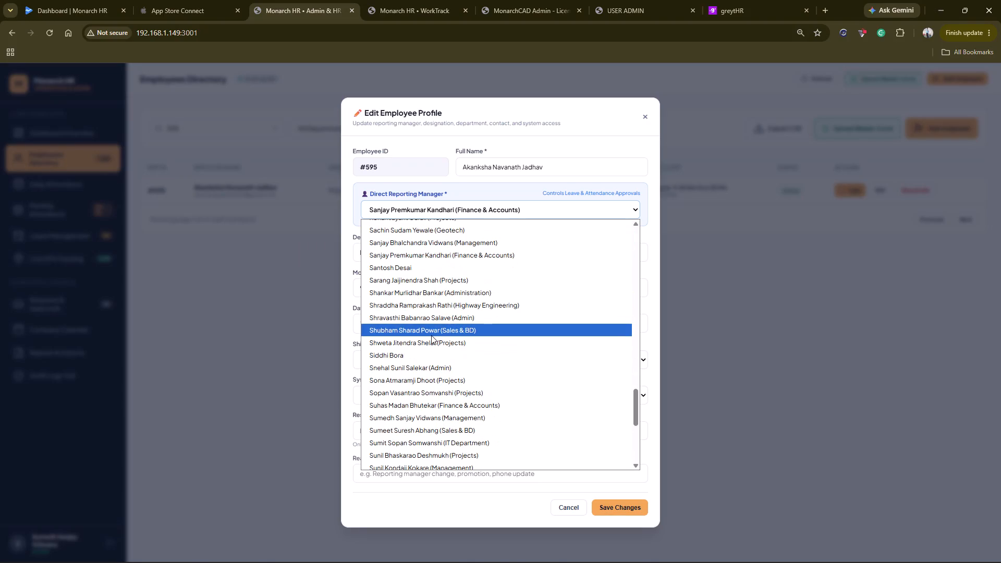
pyautogui.scroll(1, 385, 263)
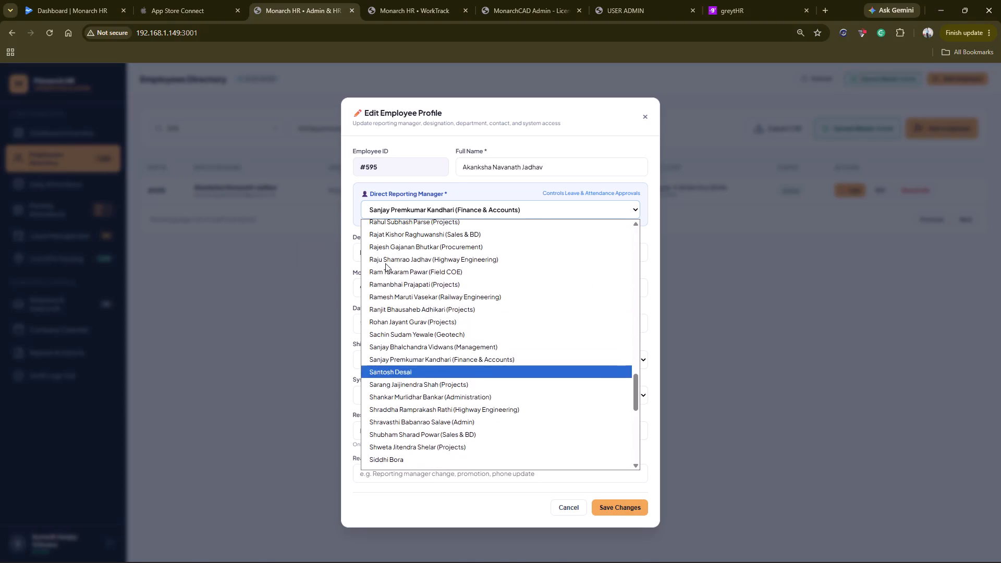
pyautogui.scroll(-2, 384, 313)
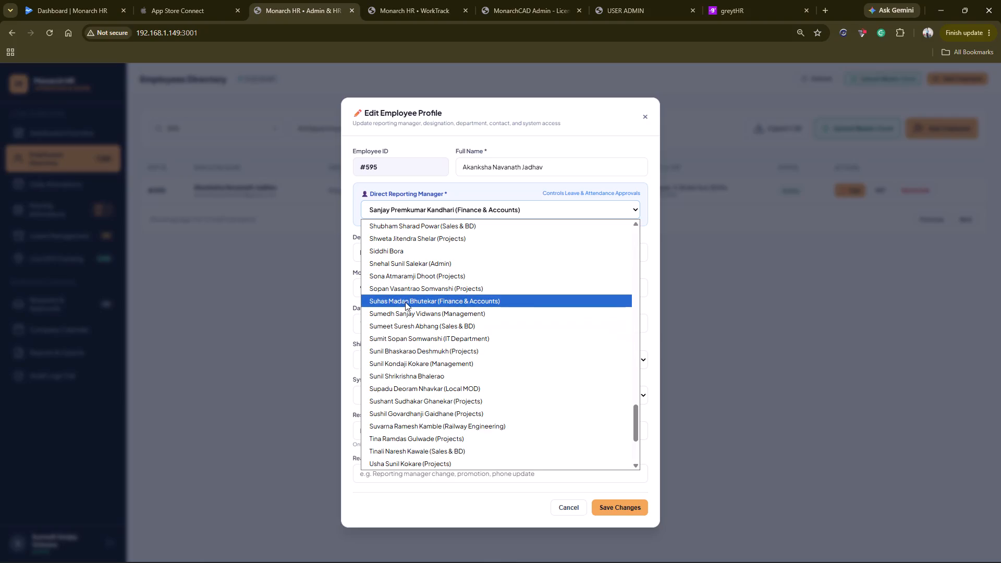
pyautogui.scroll(1, 551, 343)
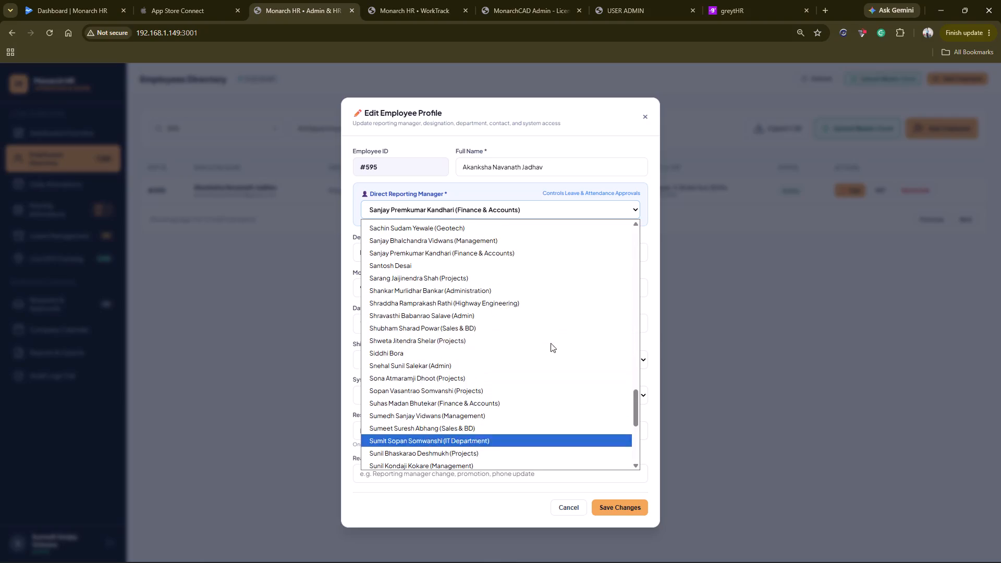
pyautogui.click(411, 252)
pyautogui.hotkey('alt', 'Tab')
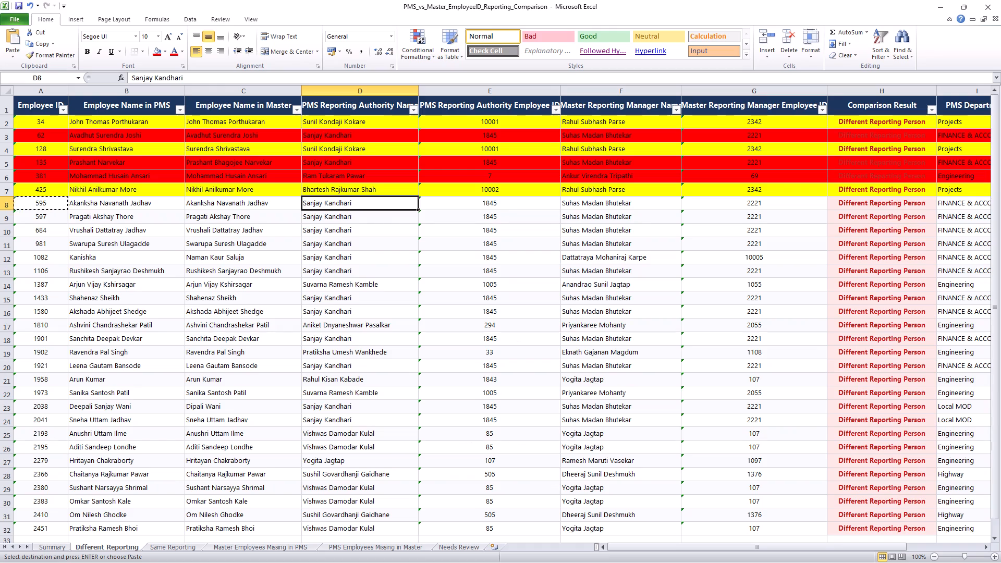
pyautogui.hotkey('alt', 'Tab')
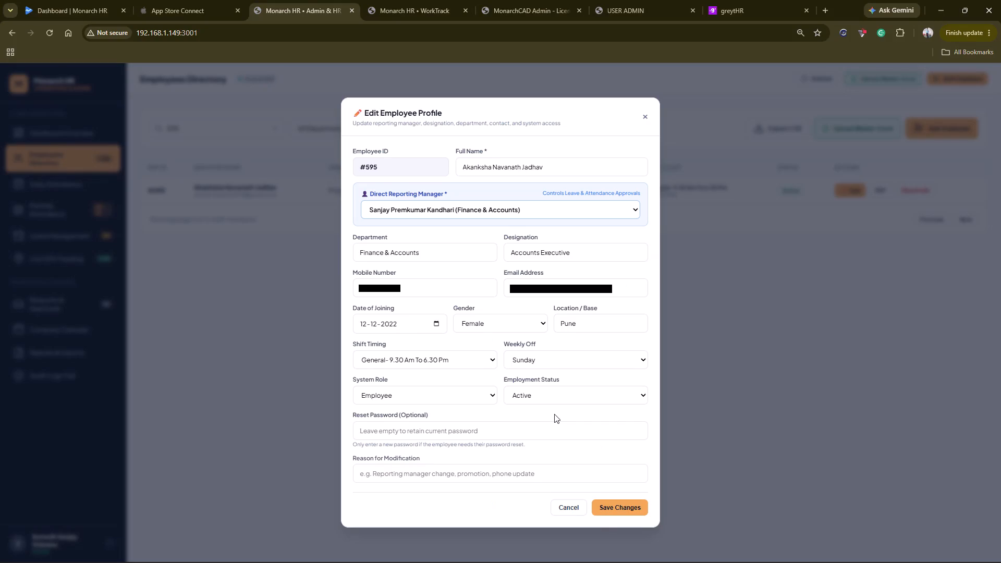
pyautogui.click(614, 506)
# Return to the Excel comparison and fill row 8 on the Different Reporting sheet with red.
pyautogui.hotkey('alt', 'Tab')
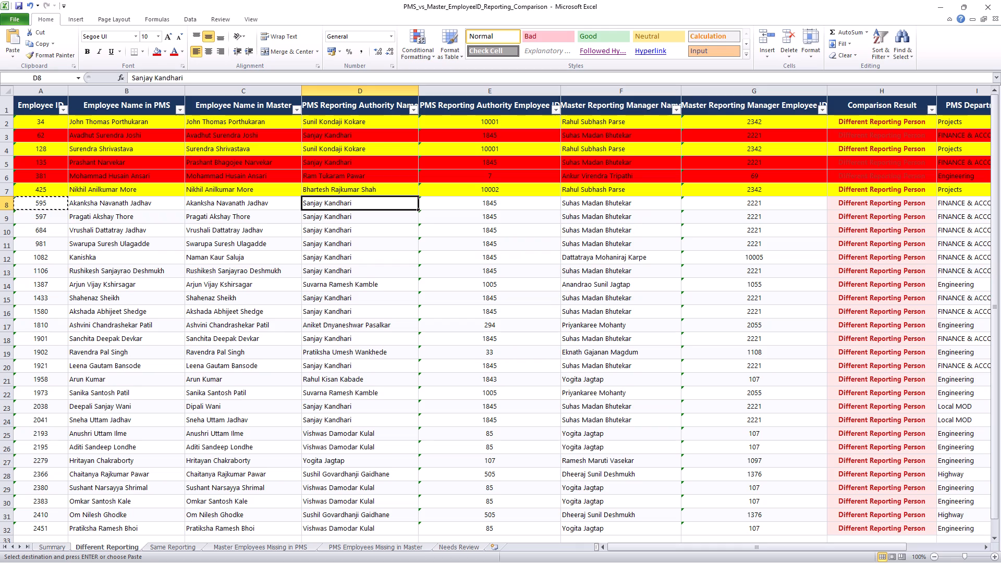
pyautogui.click(0, 204)
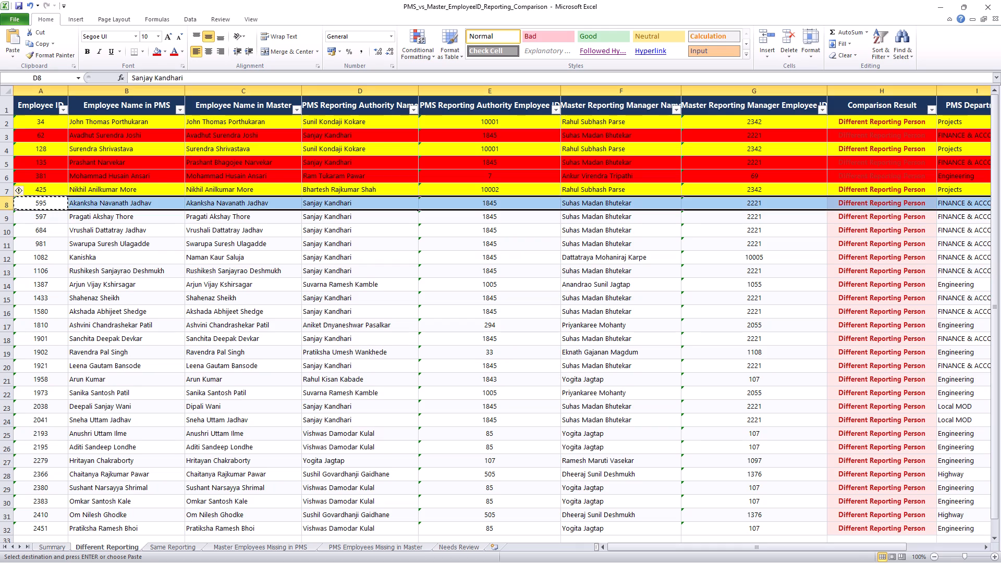
pyautogui.click(159, 54)
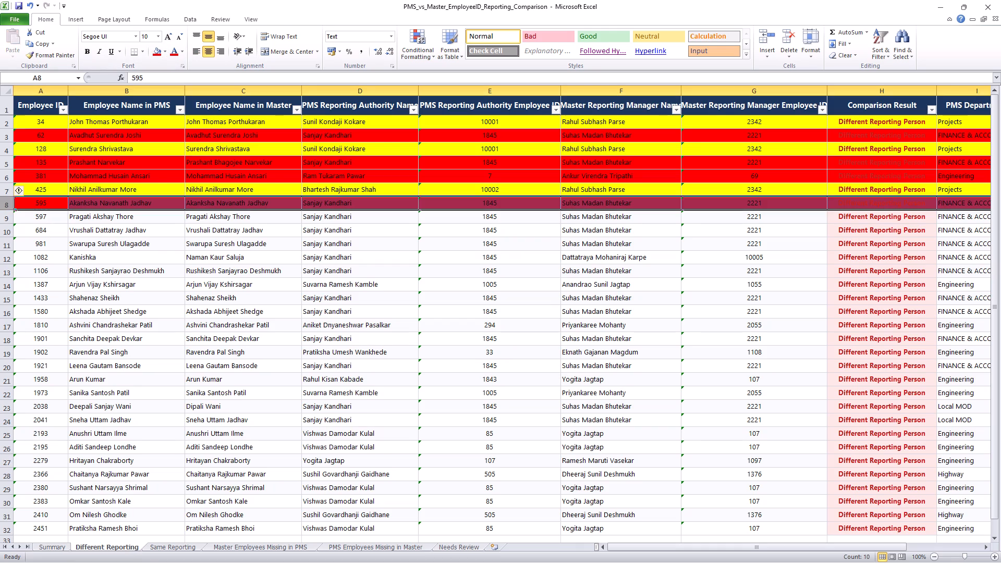
# Copy the Employee ID from row 9 and search for it in the Monarch HR Employees Directory in Chrome.
pyautogui.click(40, 217)
pyautogui.hotkey('ctrl', 'c')
pyautogui.hotkey('alt', 'Tab')
pyautogui.moveTo(186, 124); pyautogui.dragTo(126, 126)
pyautogui.hotkey('ctrl', 'v')
pyautogui.press('Return')
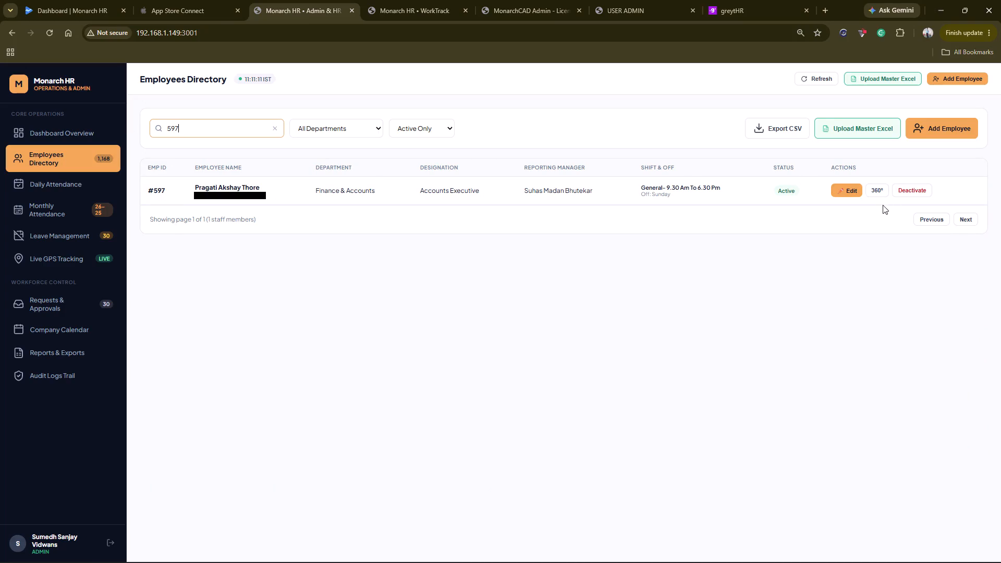
# Edit the row 9 employee's profile, set the direct reporting manager to the row's Finance & Accounts PMS reporting authority, and save.
pyautogui.click(828, 165)
pyautogui.click(846, 190)
pyautogui.click(511, 209)
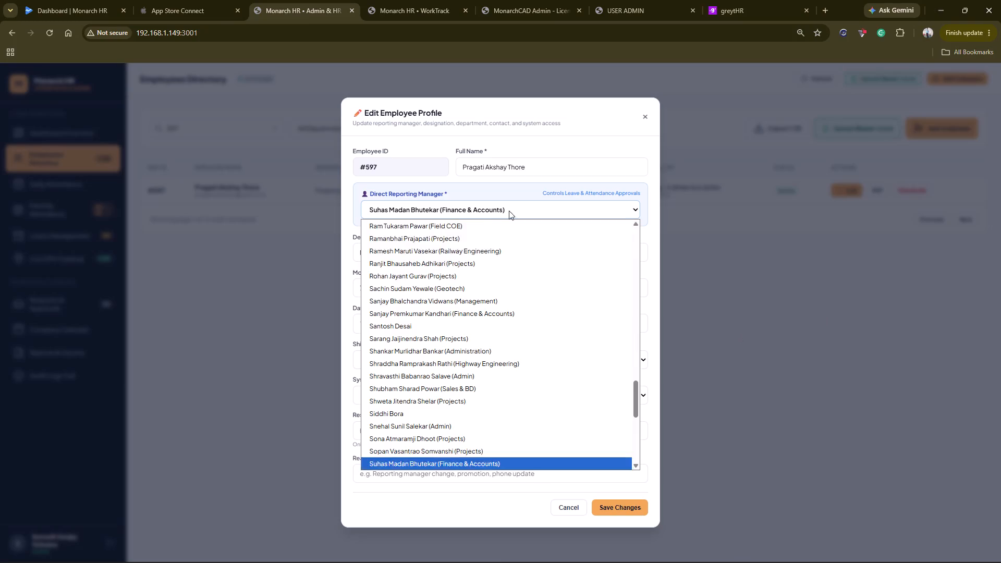
pyautogui.click(508, 313)
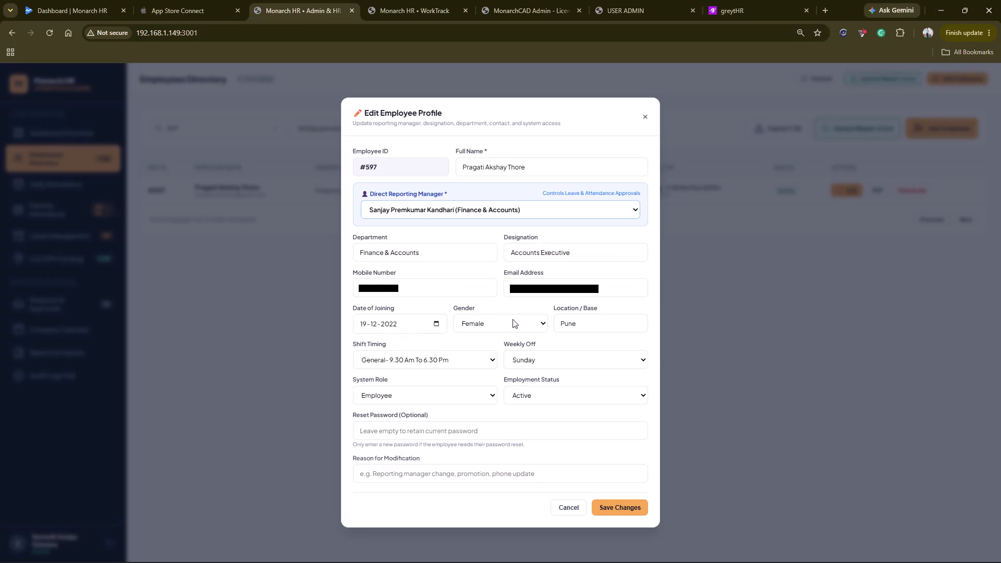
pyautogui.click(621, 510)
# Return to the Excel comparison and fill row 9 on the Different Reporting sheet with red.
pyautogui.hotkey('alt', 'Tab')
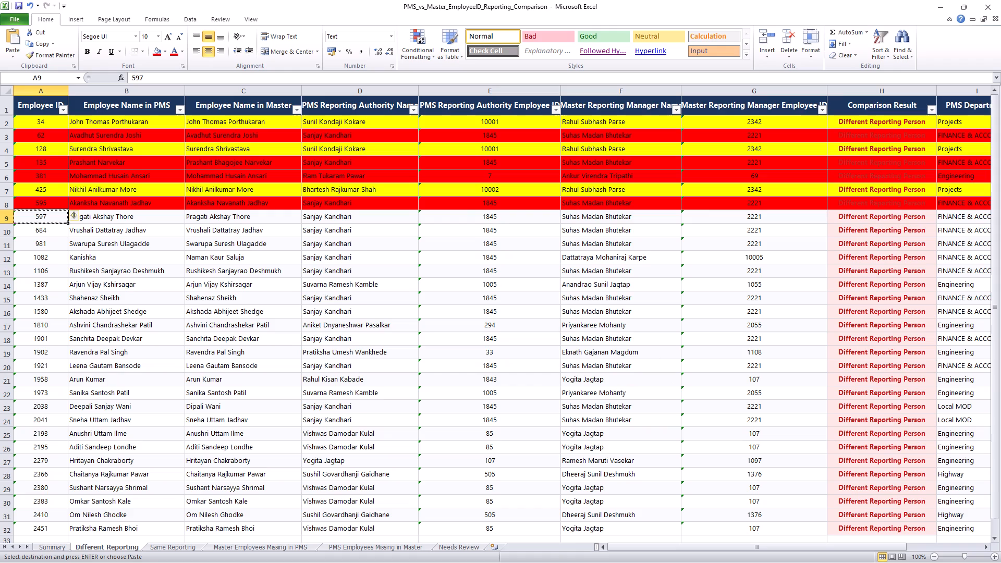
pyautogui.click(6, 214)
pyautogui.click(159, 51)
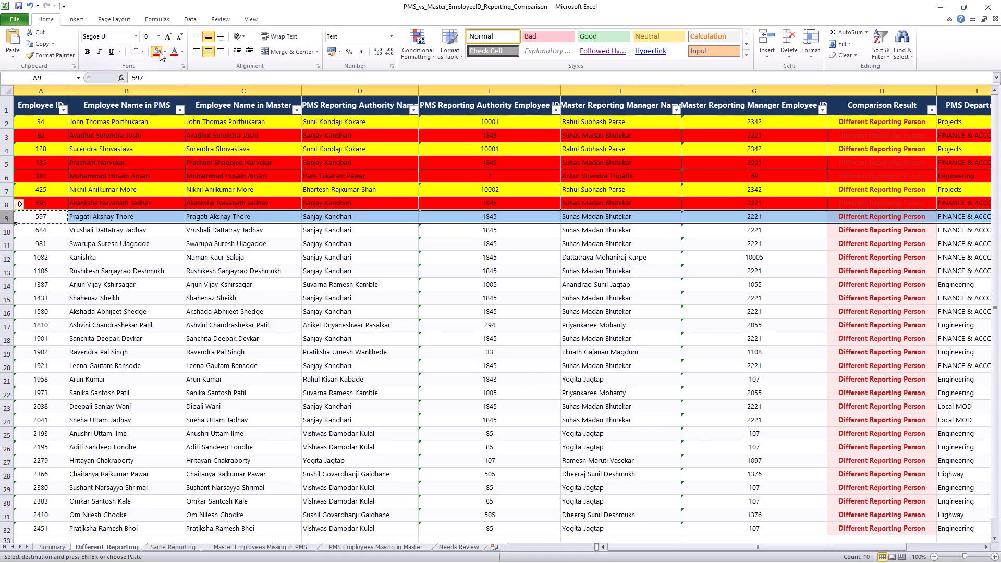
# Copy the Employee ID from row 10 and search for it in the Monarch HR Employees Directory in Chrome.
pyautogui.click(55, 224)
pyautogui.click(55, 225)
pyautogui.click(55, 231)
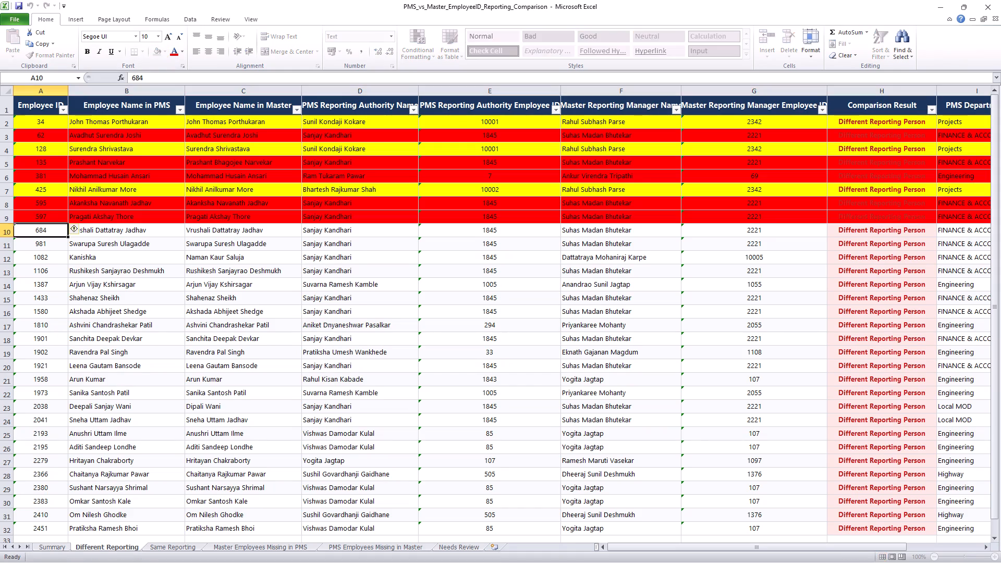
pyautogui.hotkey('ctrl', 'c')
pyautogui.hotkey('alt', 'Tab')
pyautogui.moveTo(221, 128); pyautogui.dragTo(176, 127)
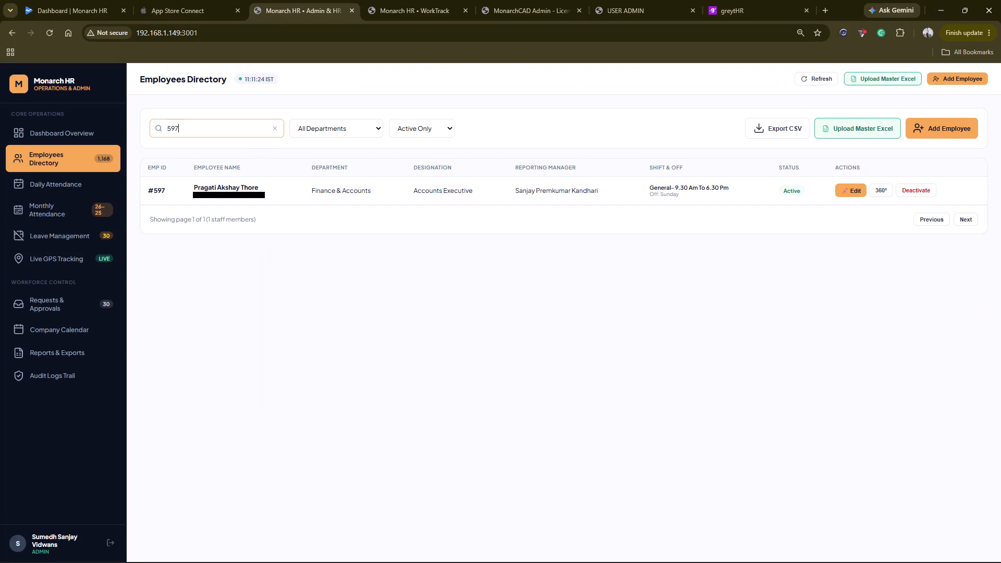
pyautogui.moveTo(176, 127); pyautogui.dragTo(161, 127)
pyautogui.hotkey('ctrl', 'v')
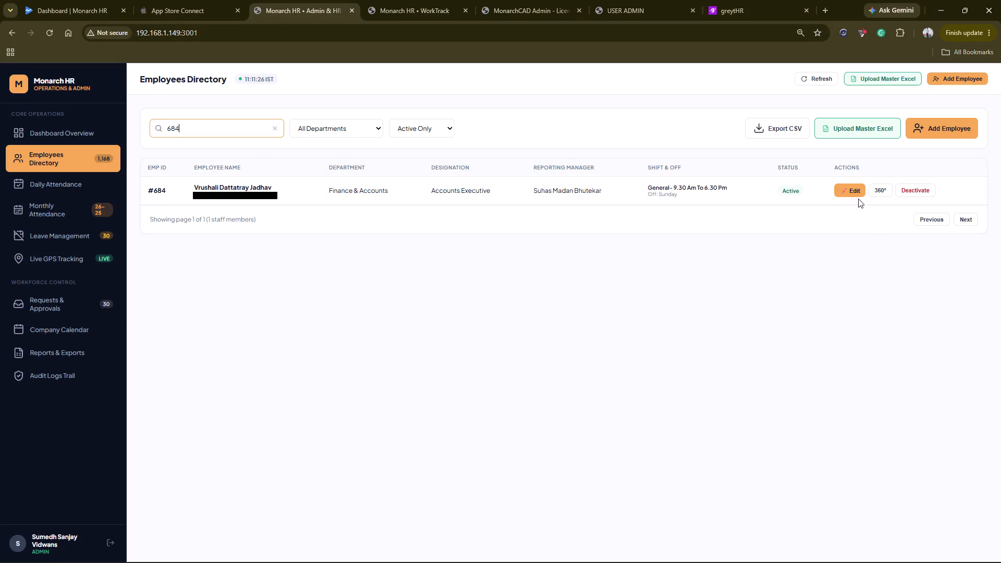
# Edit the row 10 employee's profile, set the direct reporting manager to the row's Finance & Accounts PMS reporting authority, and save.
pyautogui.click(850, 186)
pyautogui.click(460, 206)
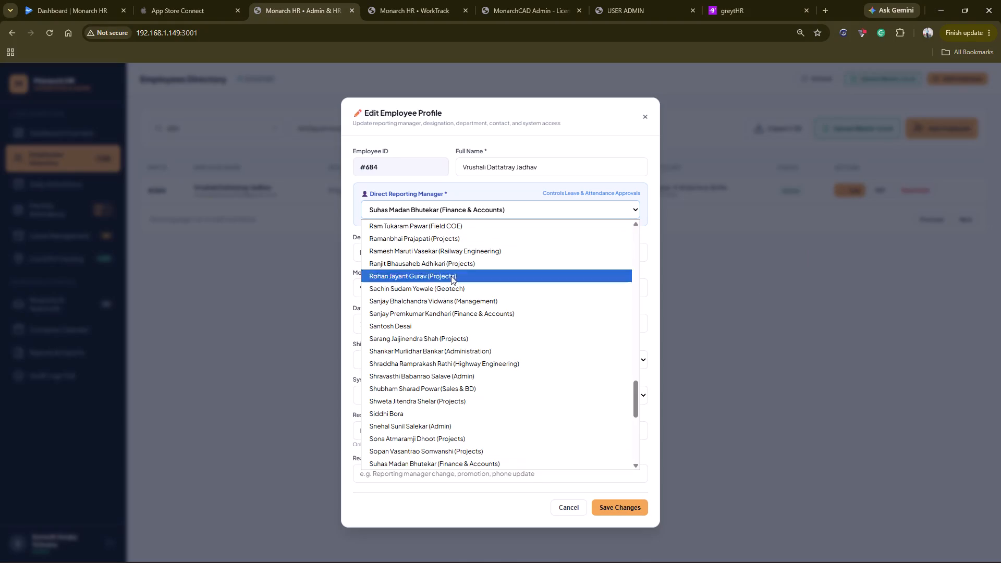
pyautogui.click(447, 308)
pyautogui.click(607, 506)
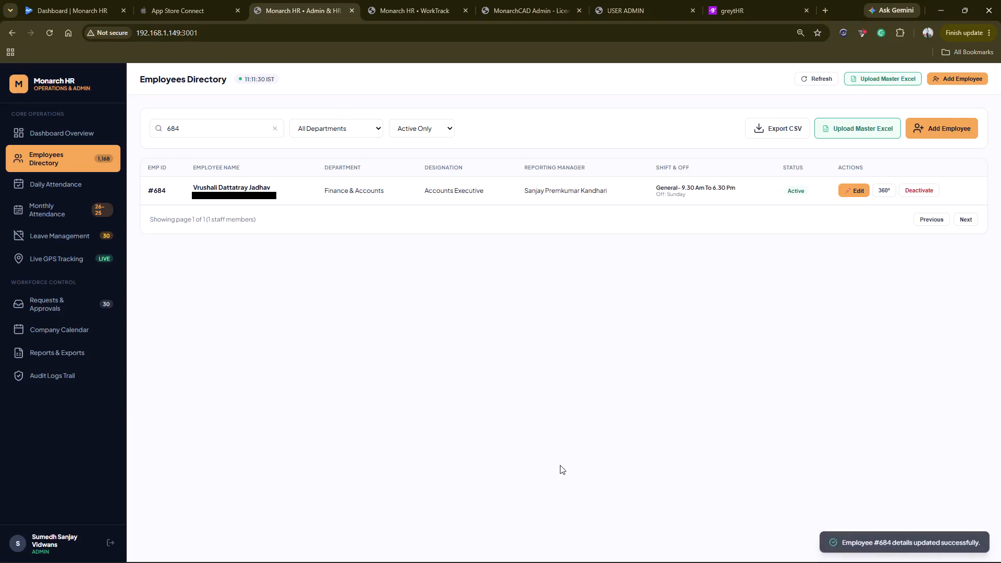
# Return to the Excel comparison and fill row 10 on the Different Reporting sheet with red.
pyautogui.hotkey('alt', 'Tab')
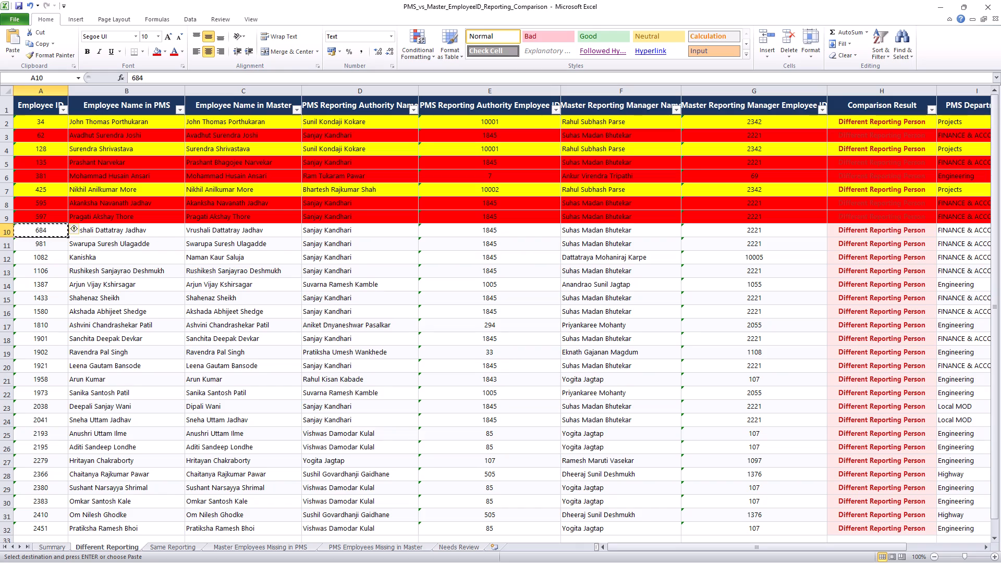
pyautogui.click(10, 231)
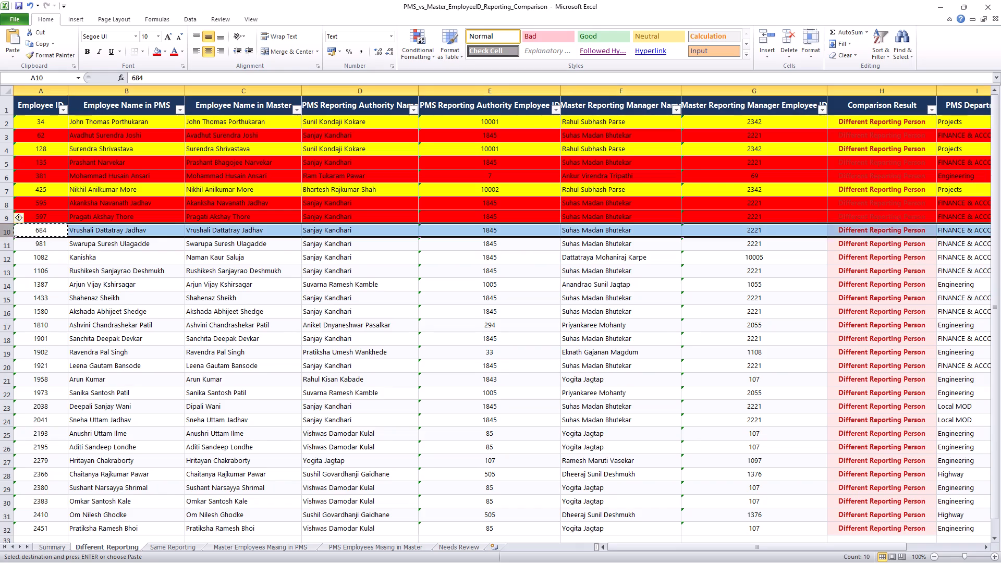
pyautogui.click(154, 48)
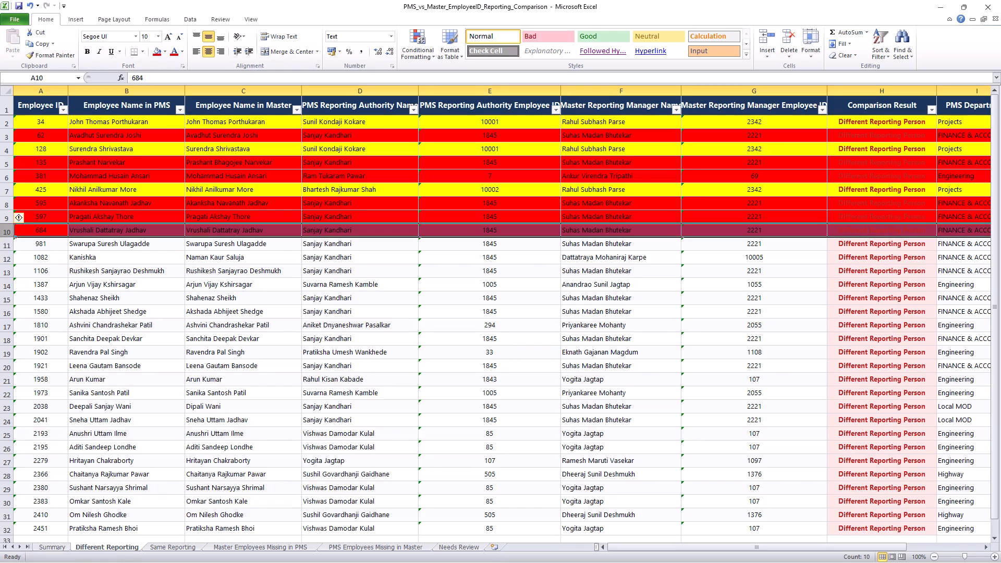
# Copy the Employee ID from row 11 and search for it in the Monarch HR Employees Directory in Chrome.
pyautogui.click(50, 246)
pyautogui.hotkey('ctrl', 'c')
pyautogui.hotkey('alt', 'Tab')
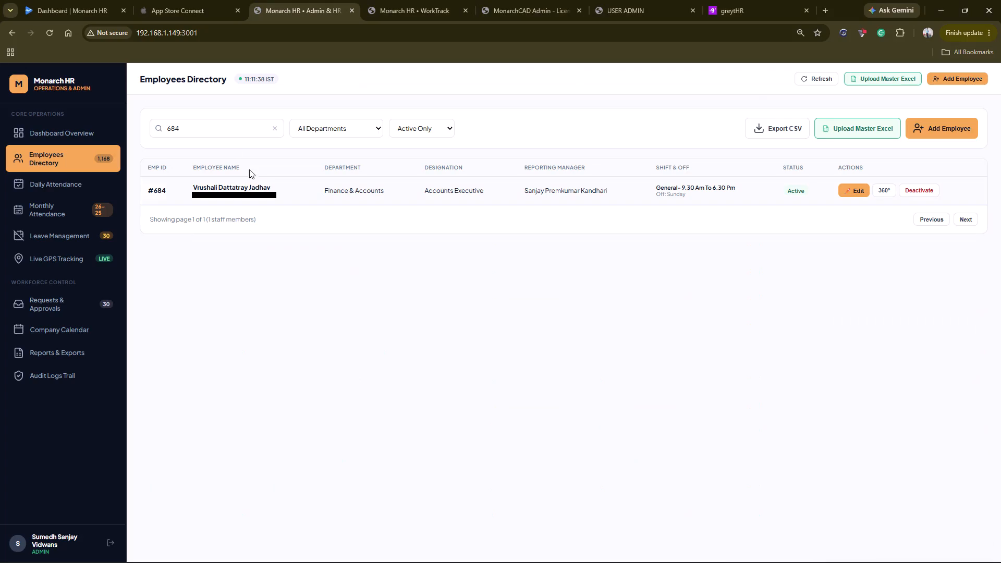
pyautogui.moveTo(215, 124); pyautogui.dragTo(79, 121)
pyautogui.hotkey('ctrl', 'v')
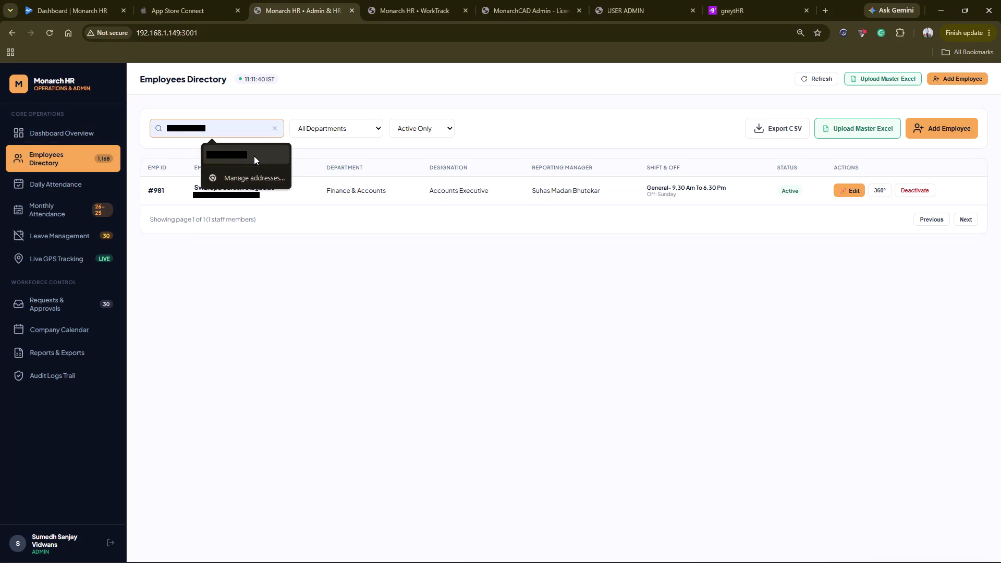
pyautogui.click(528, 349)
# Edit the row 11 employee's profile, set the direct reporting manager to the row's Finance & Accounts PMS reporting authority, and save.
pyautogui.click(856, 199)
pyautogui.click(854, 191)
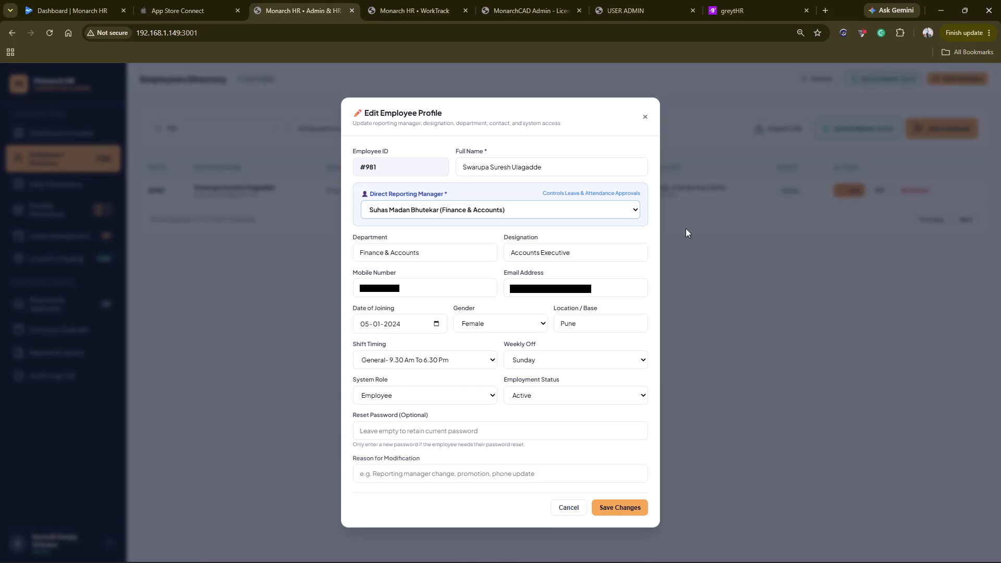
pyautogui.click(431, 212)
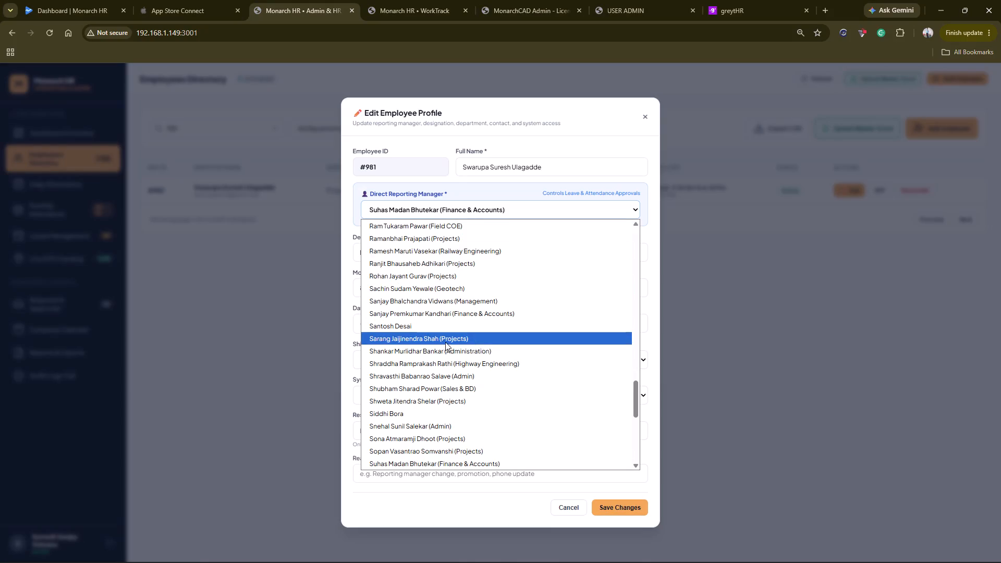
pyautogui.click(456, 314)
pyautogui.click(615, 509)
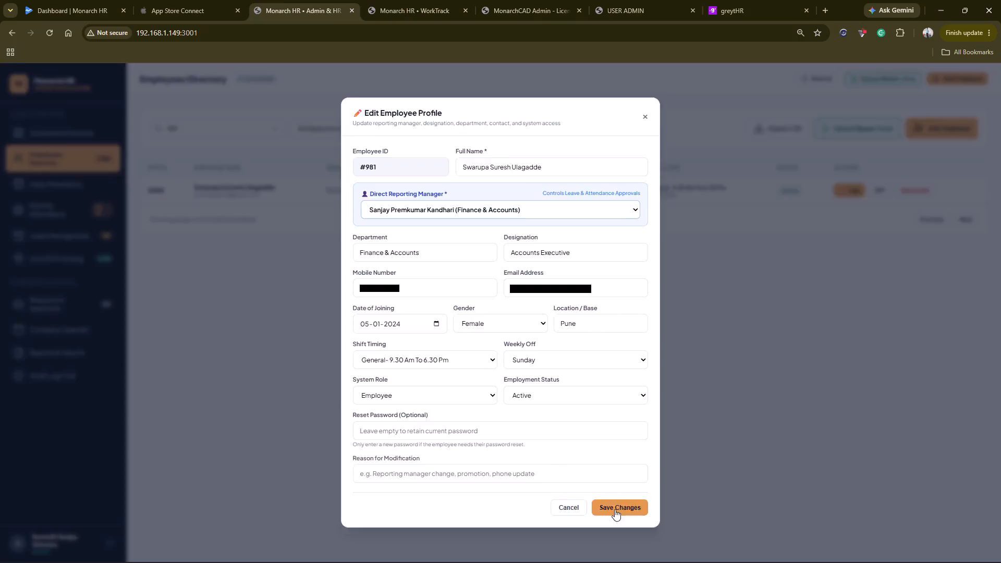
# Return to the Excel comparison and fill row 11 on the Different Reporting sheet with red.
pyautogui.hotkey('alt', 'Tab')
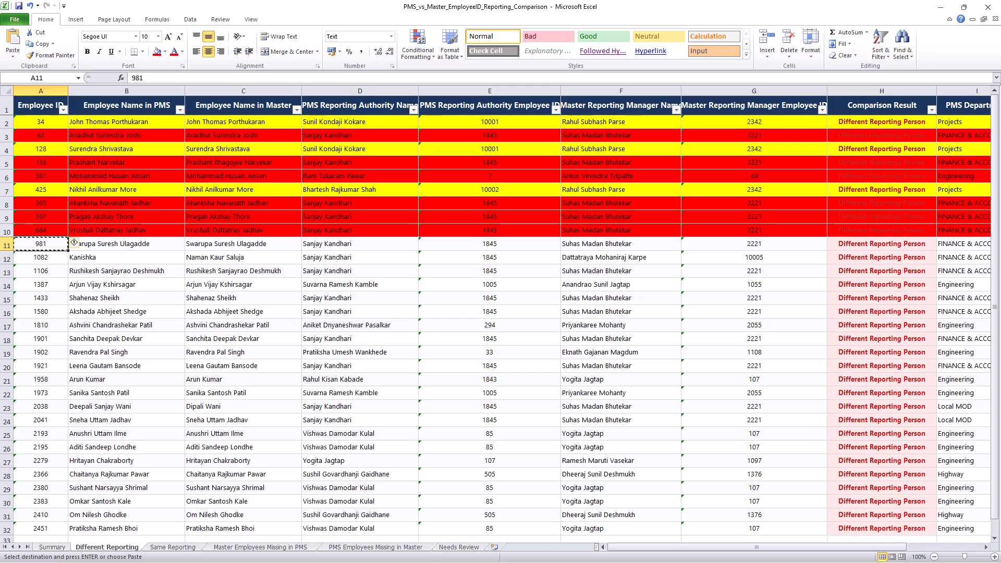
pyautogui.click(6, 244)
pyautogui.click(158, 53)
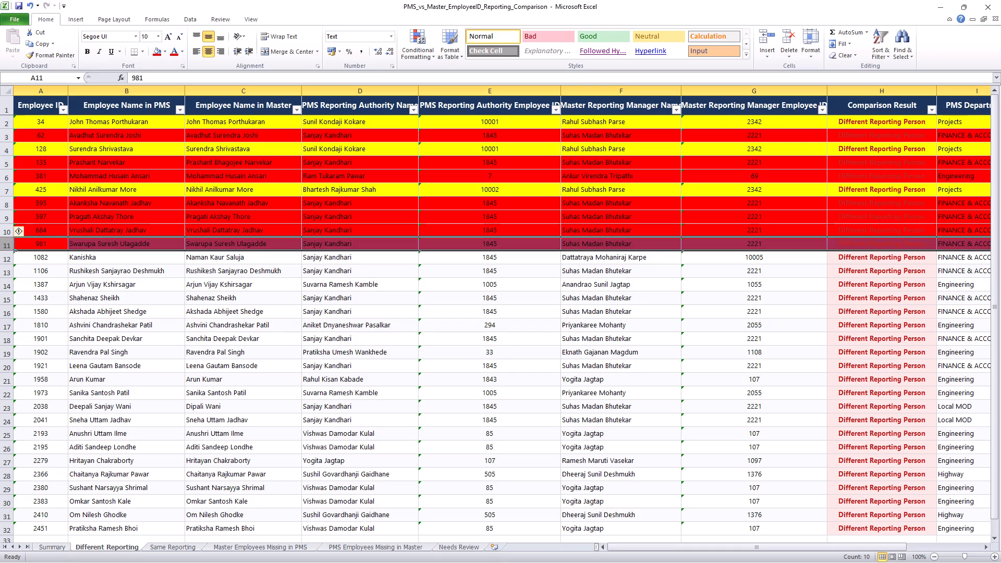
# Copy the Employee ID from row 12 and search for it in the Monarch HR Employees Directory in Chrome.
pyautogui.click(58, 260)
pyautogui.hotkey('ctrl', 'c')
pyautogui.hotkey('alt', 'Tab')
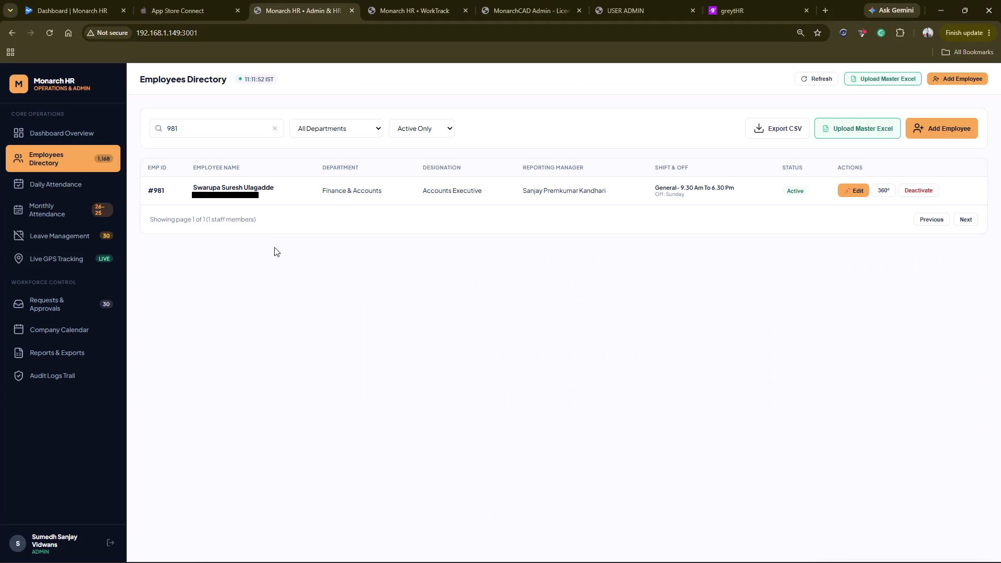
pyautogui.moveTo(210, 125); pyautogui.dragTo(105, 125)
pyautogui.hotkey('ctrl', 'v')
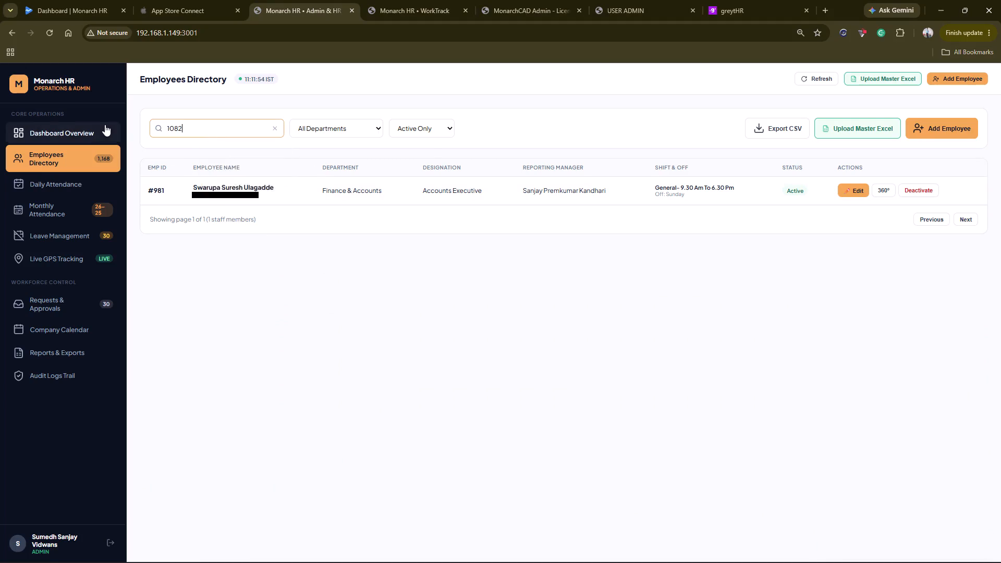
pyautogui.press('Return')
# Edit the row 12 employee's profile, check the row's PMS reporting authority in Excel, set that Finance & Accounts person as direct reporting manager, and save.
pyautogui.click(831, 191)
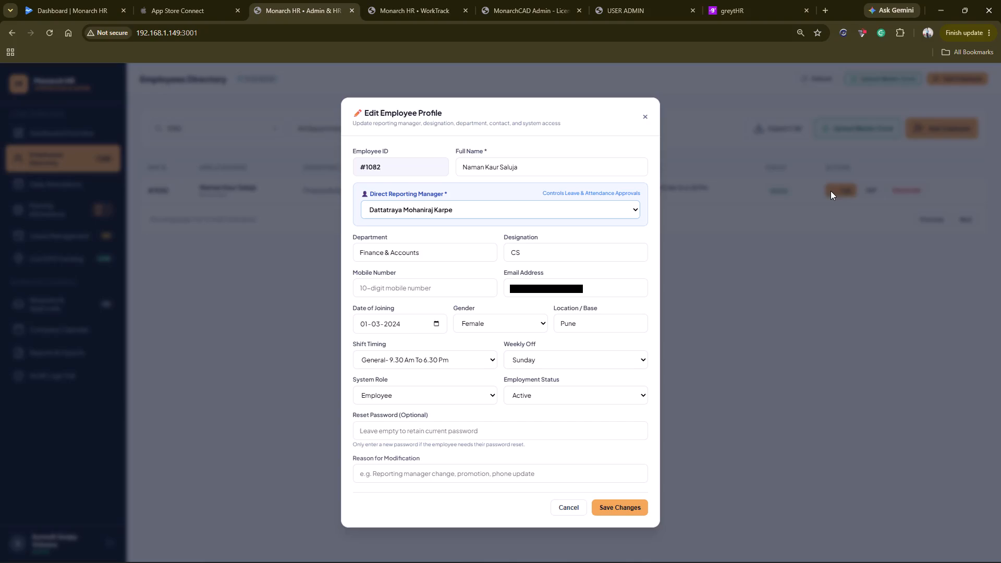
pyautogui.hotkey('alt', 'Tab')
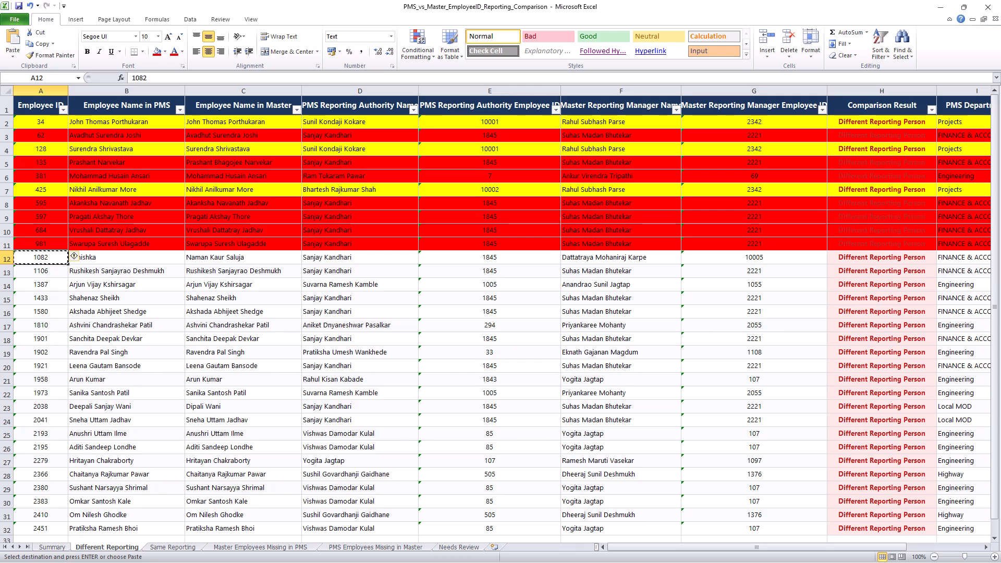
pyautogui.click(333, 259)
pyautogui.hotkey('alt', 'Tab')
pyautogui.click(417, 213)
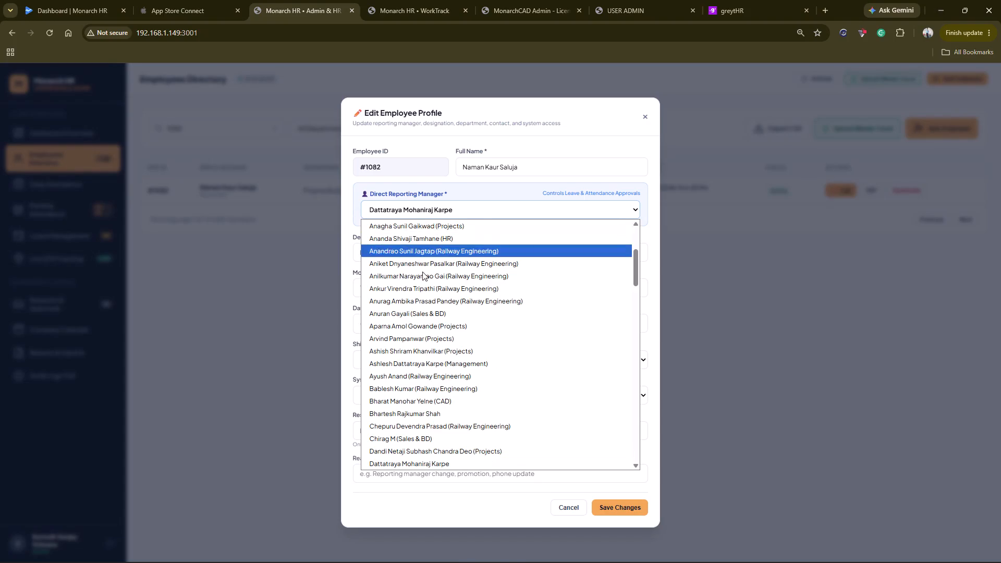
pyautogui.scroll(-3, 491, 369)
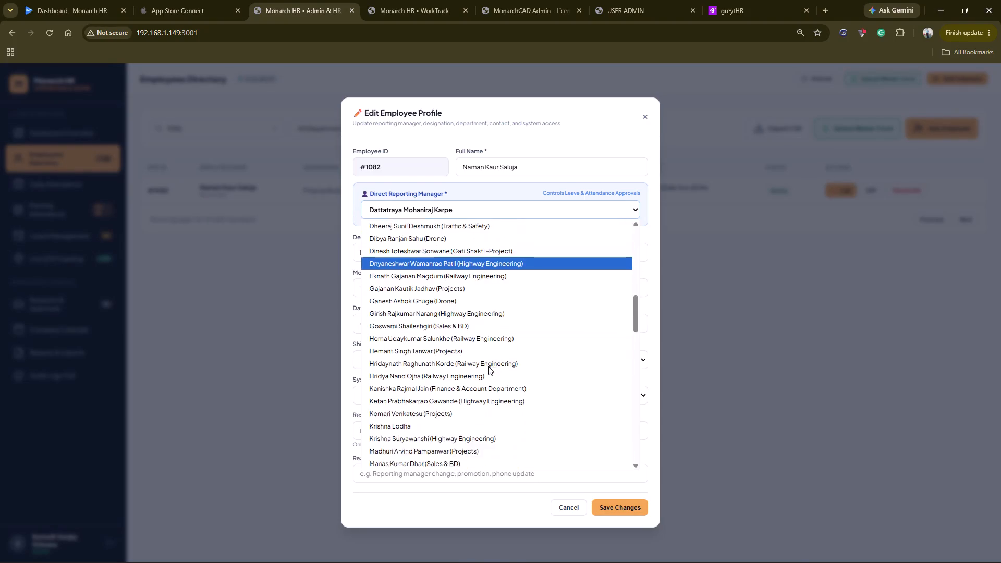
pyautogui.scroll(-6, 488, 366)
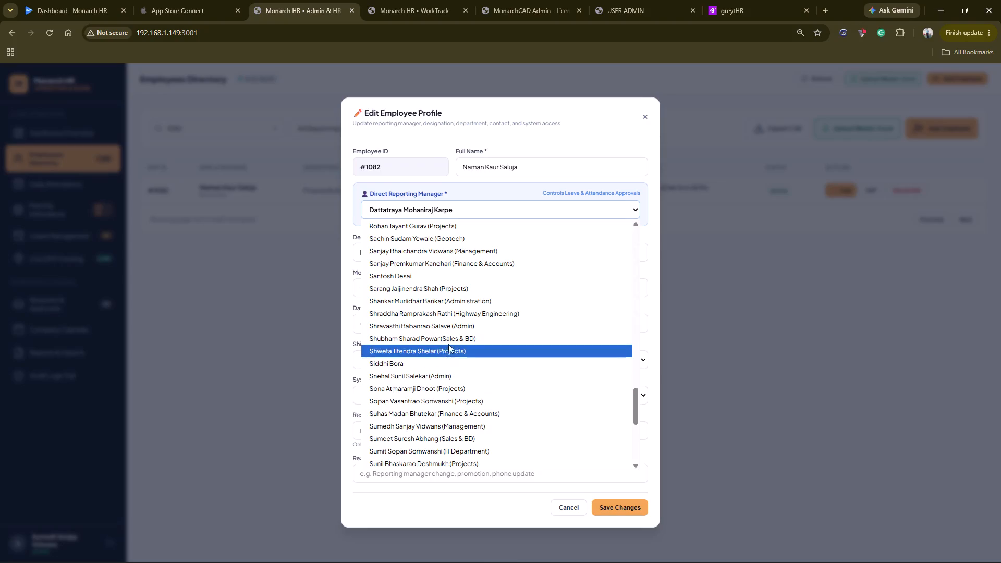
pyautogui.click(451, 270)
pyautogui.click(438, 211)
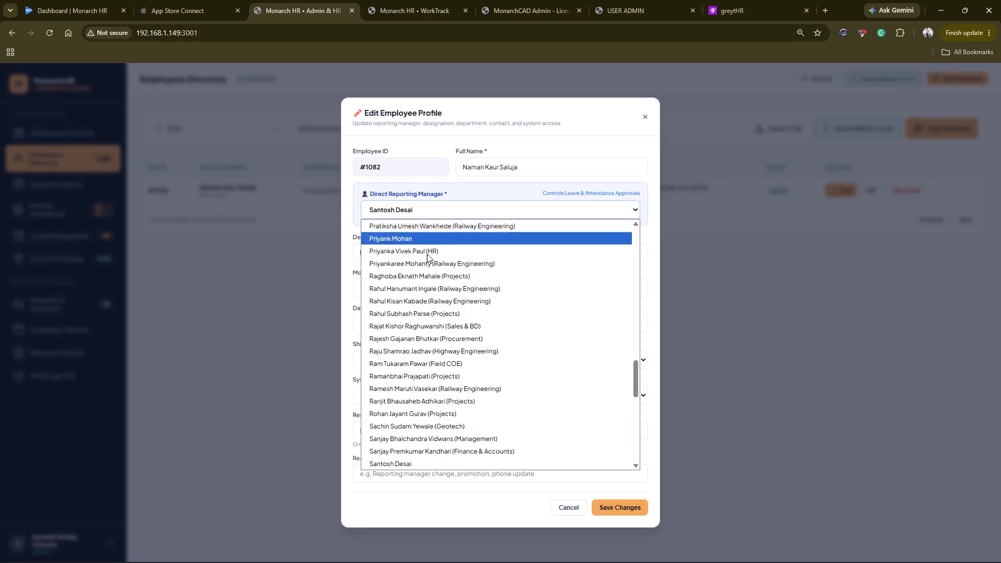
pyautogui.click(426, 450)
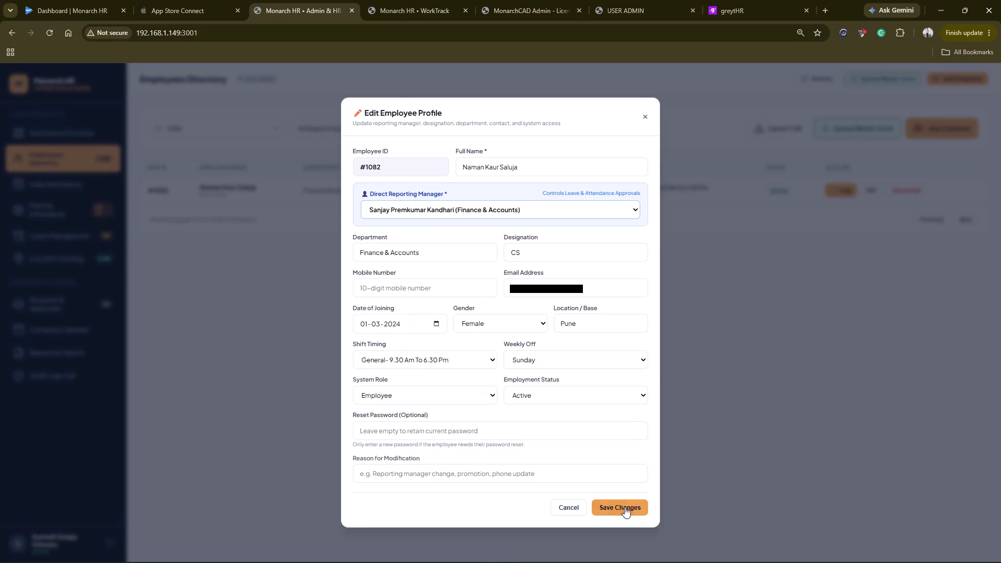
pyautogui.click(625, 508)
# Return to the Excel comparison and fill row 12 on the Different Reporting sheet with red.
pyautogui.hotkey('alt', 'Tab')
pyautogui.click(6, 260)
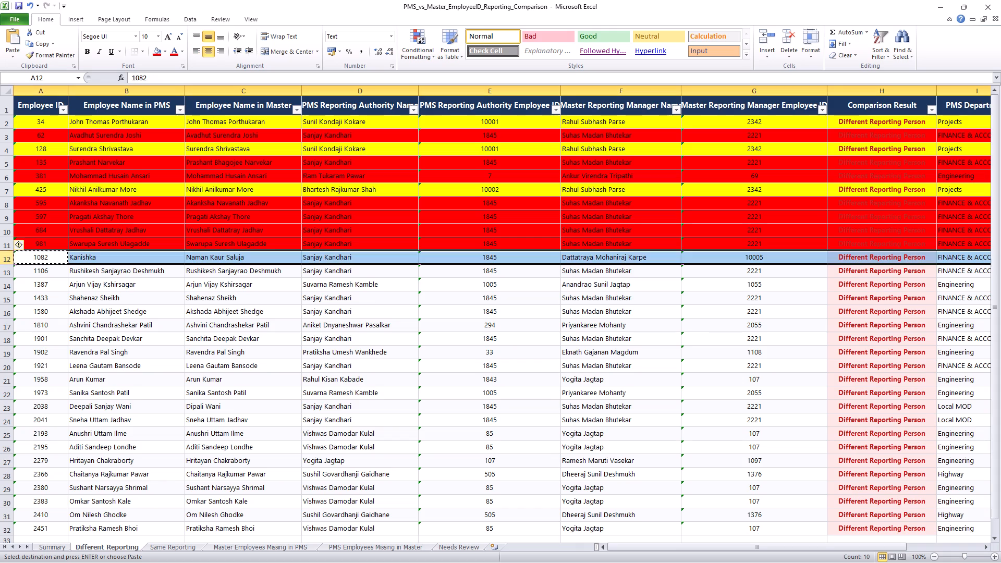
pyautogui.click(155, 57)
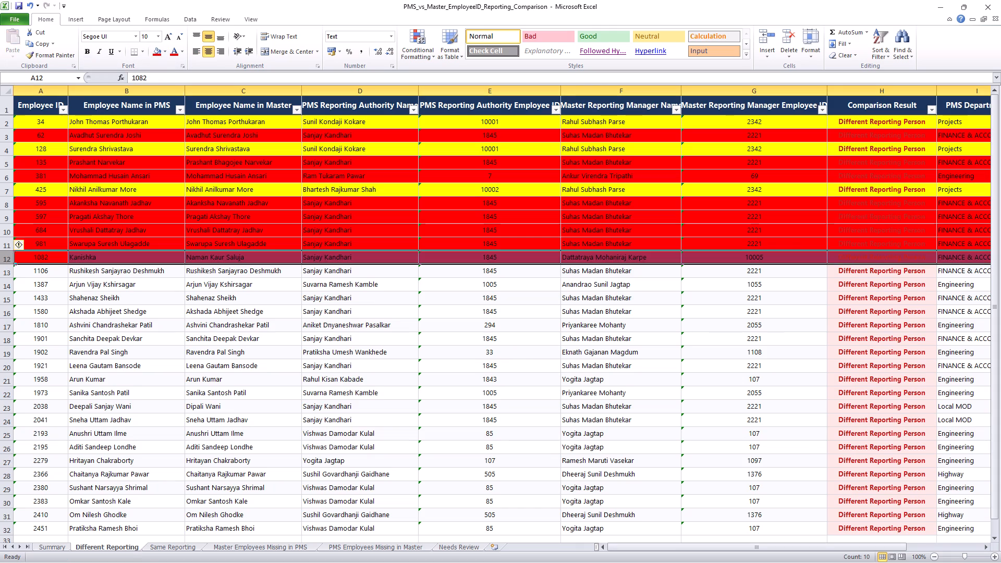
# Copy the Employee ID from row 13 and search for it in the Monarch HR Employees Directory in Chrome.
pyautogui.click(37, 271)
pyautogui.hotkey('ctrl', 'c')
pyautogui.hotkey('alt', 'Tab')
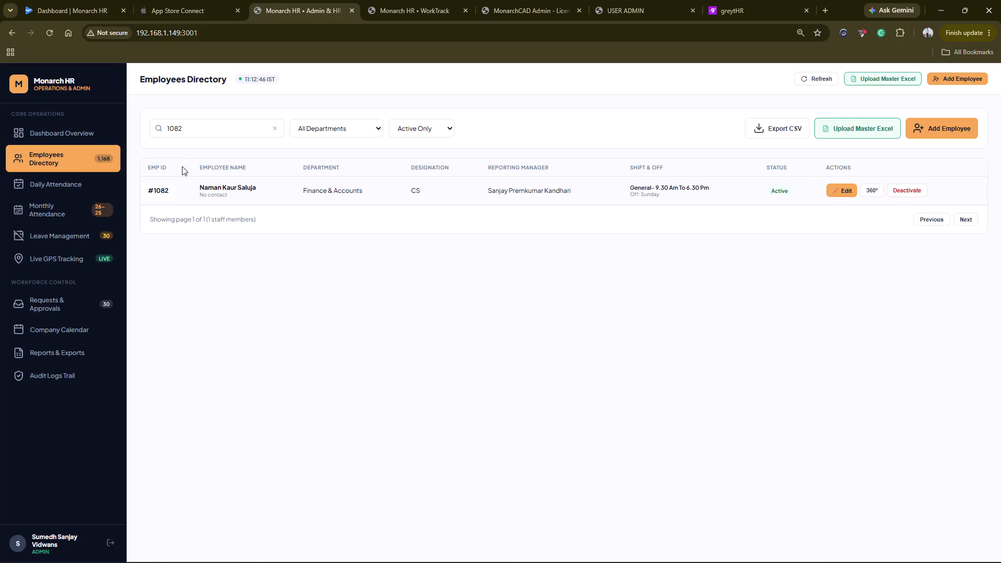
pyautogui.moveTo(200, 129); pyautogui.dragTo(80, 101)
pyautogui.hotkey('ctrl', 'v')
pyautogui.press('Return')
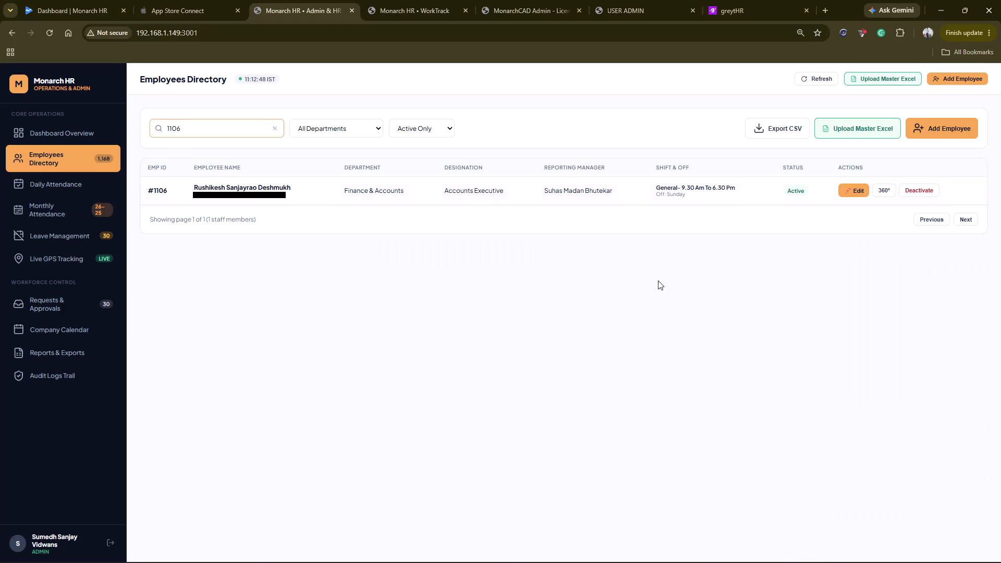
# Edit the row 13 employee's profile, set the direct reporting manager to the row's Finance & Accounts PMS reporting authority, and save.
pyautogui.click(857, 195)
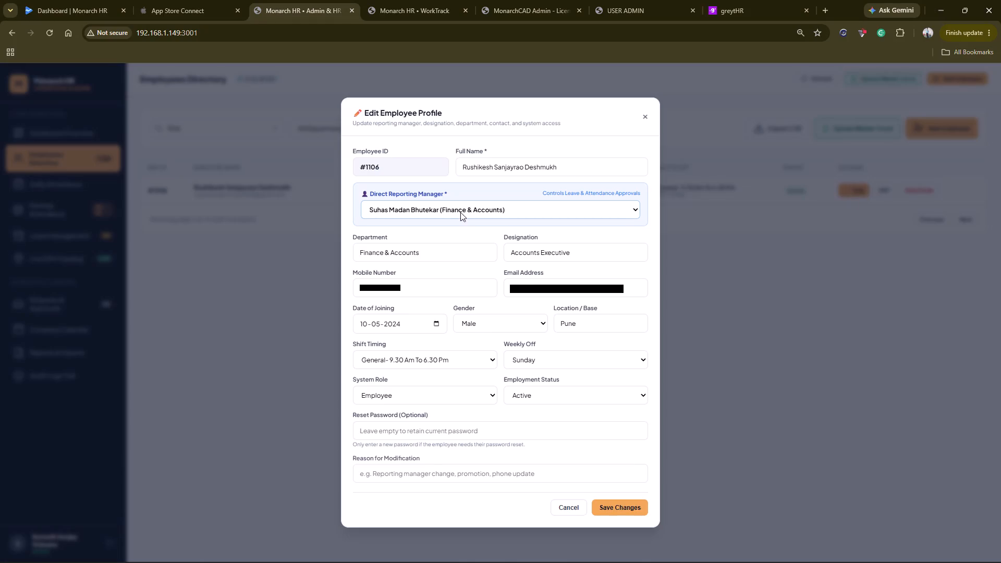
pyautogui.click(460, 212)
pyautogui.click(460, 311)
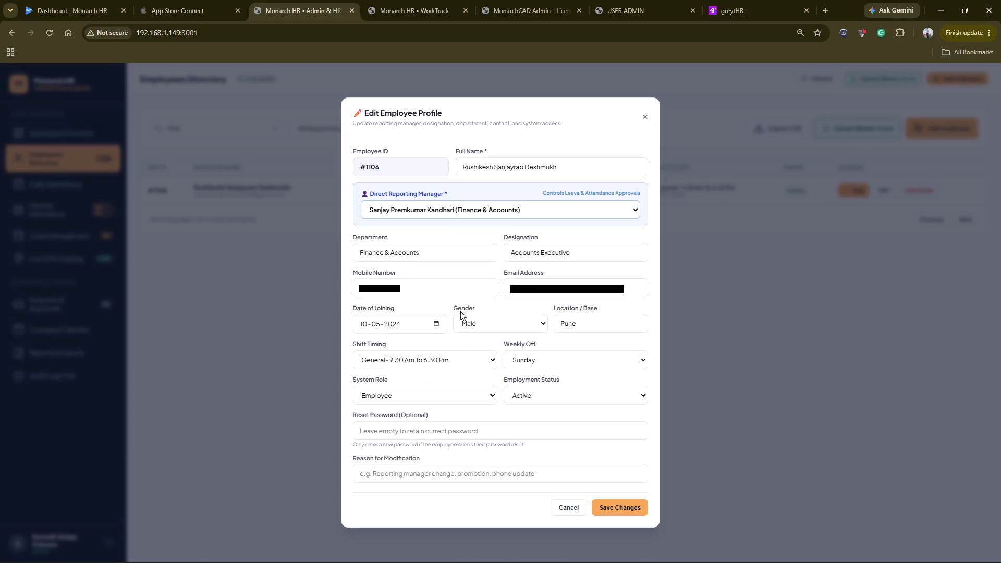
pyautogui.click(621, 506)
# Return to the Excel comparison and fill row 13 on the Different Reporting sheet with red.
pyautogui.hotkey('alt', 'Tab')
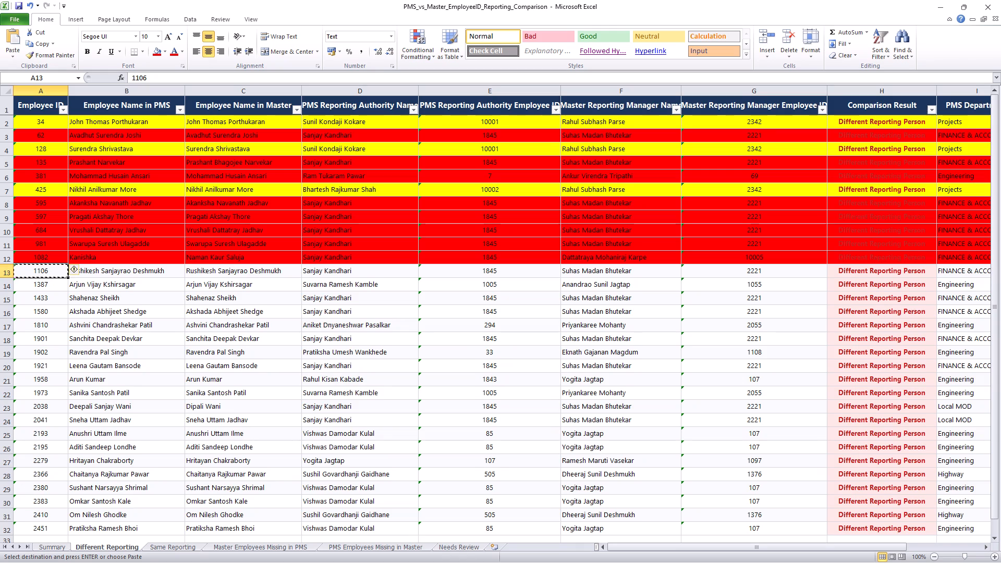
pyautogui.click(4, 270)
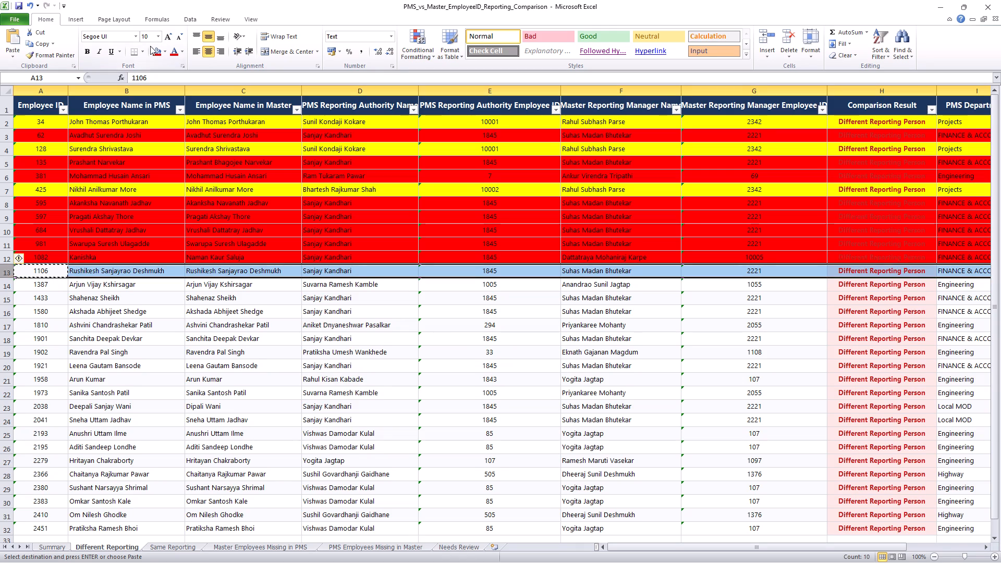
pyautogui.click(155, 50)
# Copy the Employee ID from row 14 and search for it in the Monarch HR Employees Directory in Chrome.
pyautogui.click(44, 286)
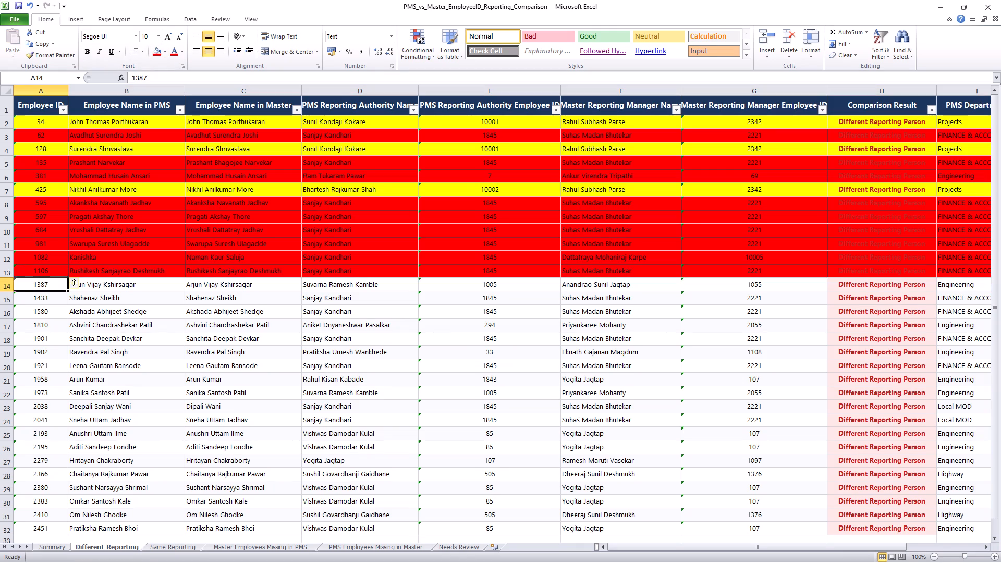
pyautogui.hotkey('ctrl', 'c')
pyautogui.hotkey('alt', 'Tab')
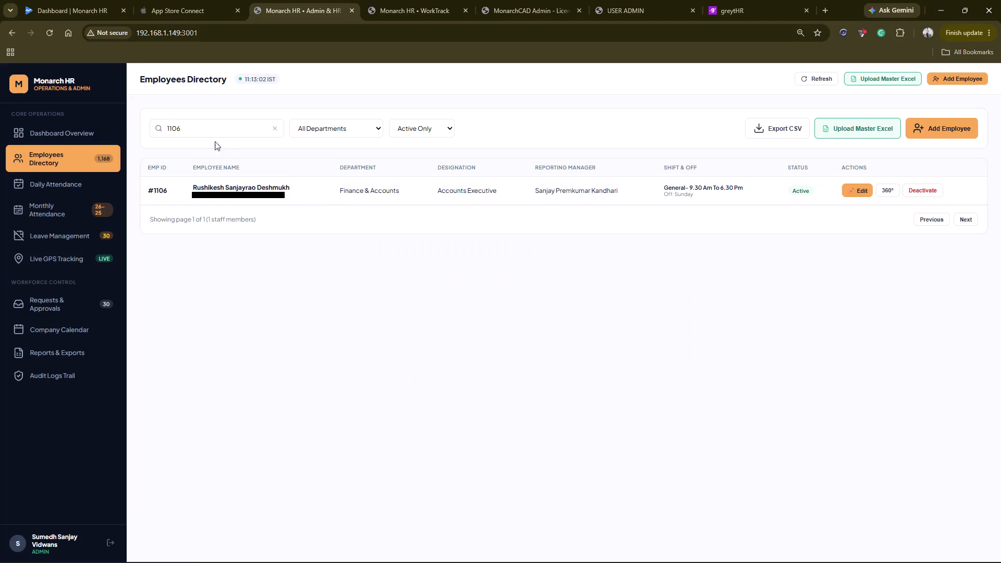
pyautogui.moveTo(186, 129); pyautogui.dragTo(123, 124)
pyautogui.hotkey('ctrl', 'v')
pyautogui.press('Return')
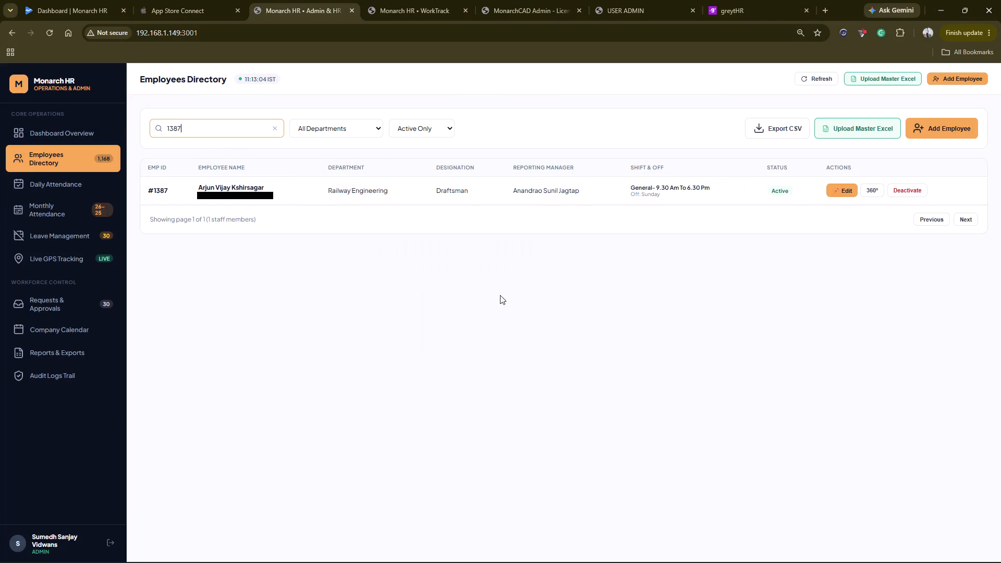
# Check row 14 of the Excel comparison and open that employee's profile for editing in Monarch HR.
pyautogui.hotkey('alt', 'Tab')
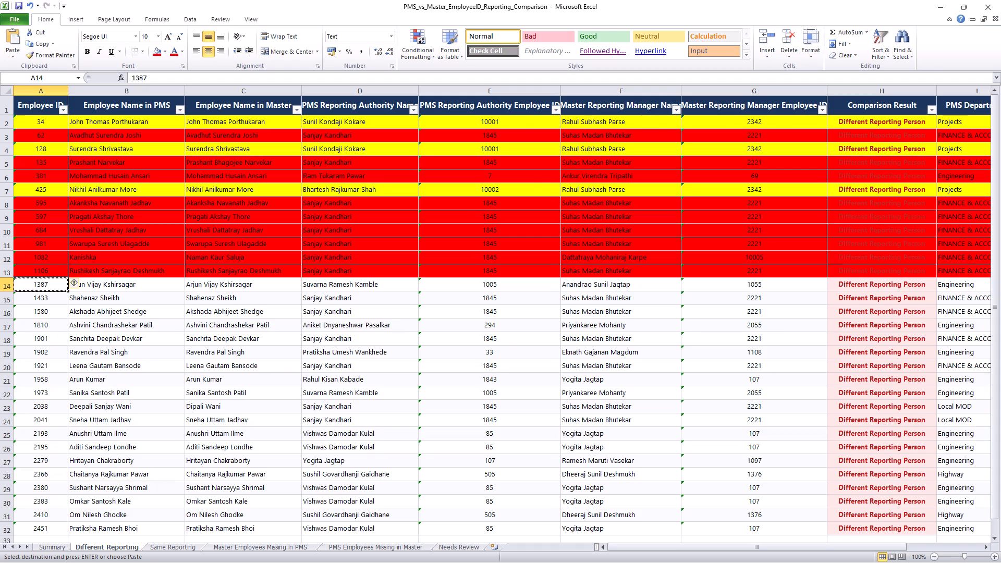
pyautogui.hotkey('alt', 'Tab')
pyautogui.click(846, 187)
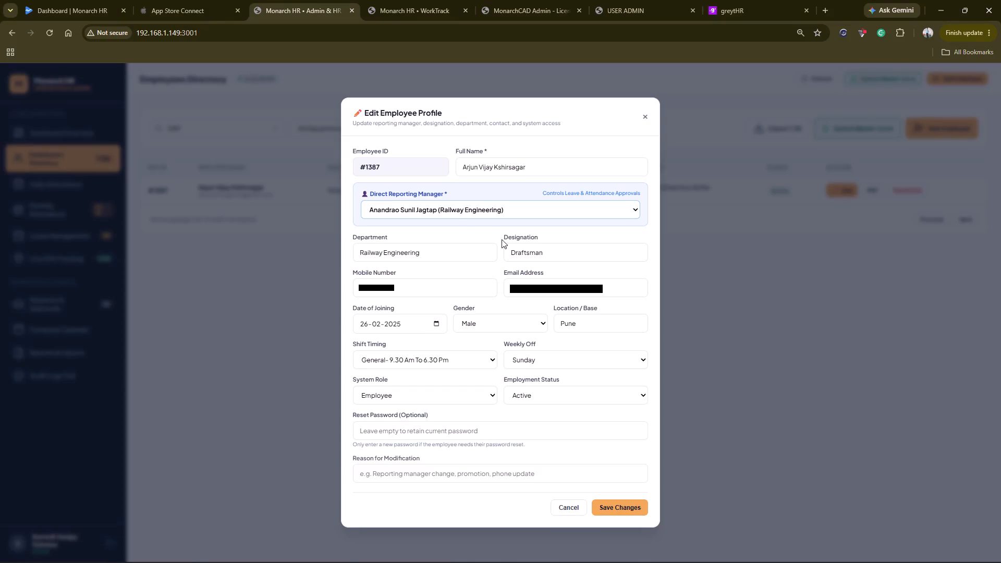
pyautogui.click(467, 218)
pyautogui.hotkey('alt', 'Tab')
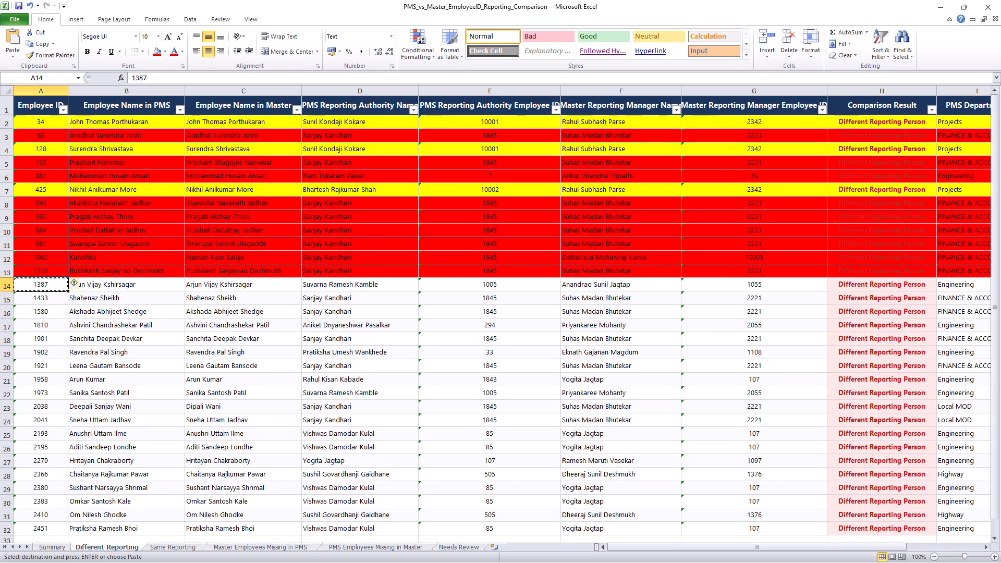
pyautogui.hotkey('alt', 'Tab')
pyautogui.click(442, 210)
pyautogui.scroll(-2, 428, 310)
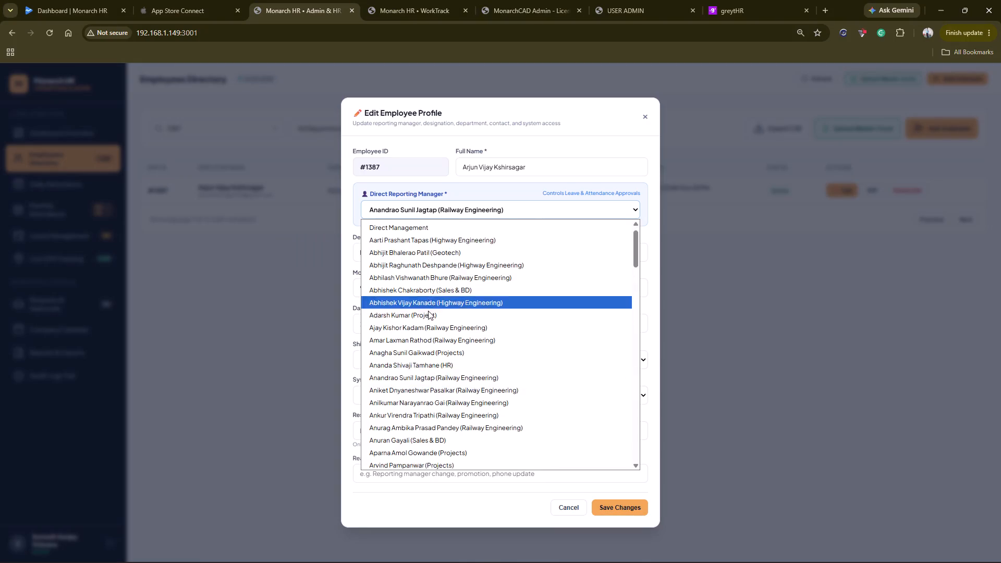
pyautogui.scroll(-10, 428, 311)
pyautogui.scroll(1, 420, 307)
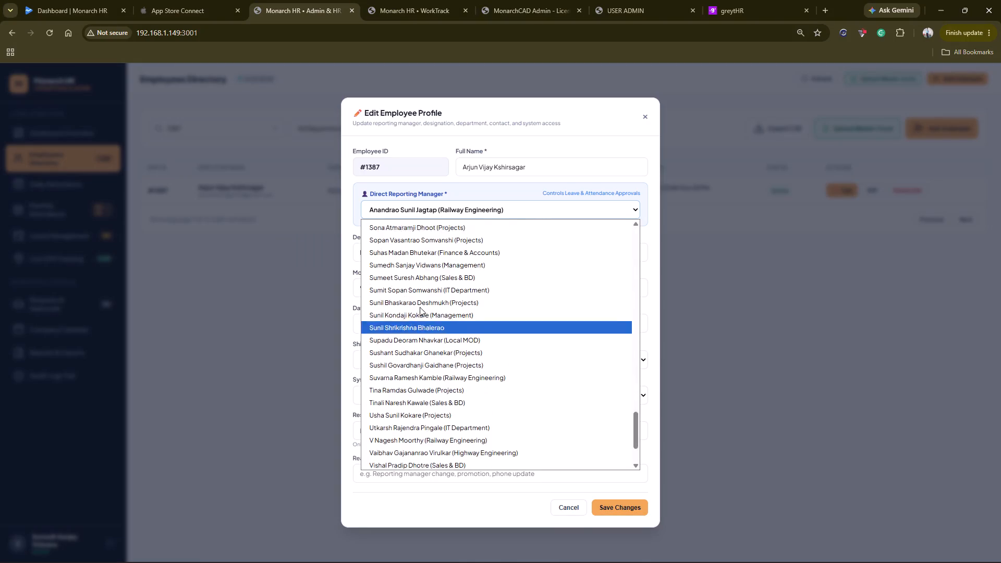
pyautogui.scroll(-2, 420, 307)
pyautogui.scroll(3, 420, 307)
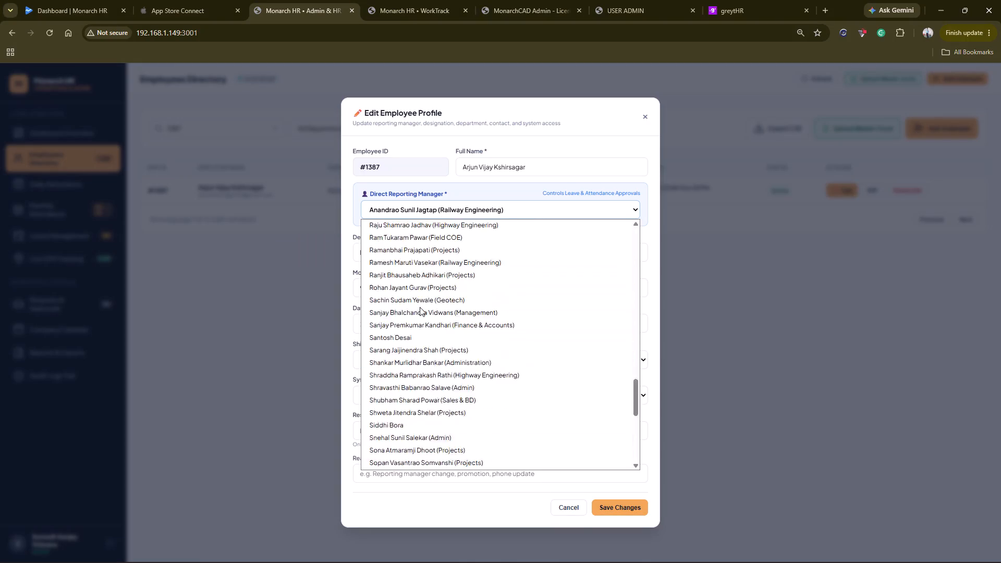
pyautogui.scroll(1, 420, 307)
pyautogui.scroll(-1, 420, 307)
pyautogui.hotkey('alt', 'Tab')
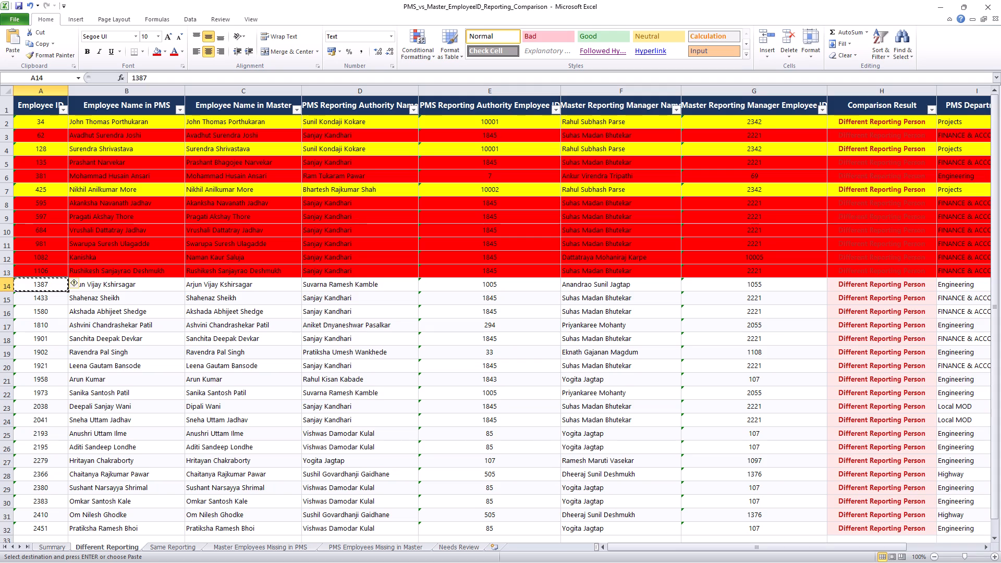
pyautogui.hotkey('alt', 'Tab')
# Set the row 14 employee's direct reporting manager to the row's Railway Engineering PMS reporting authority, checking the name in Excel, and save.
pyautogui.click(435, 216)
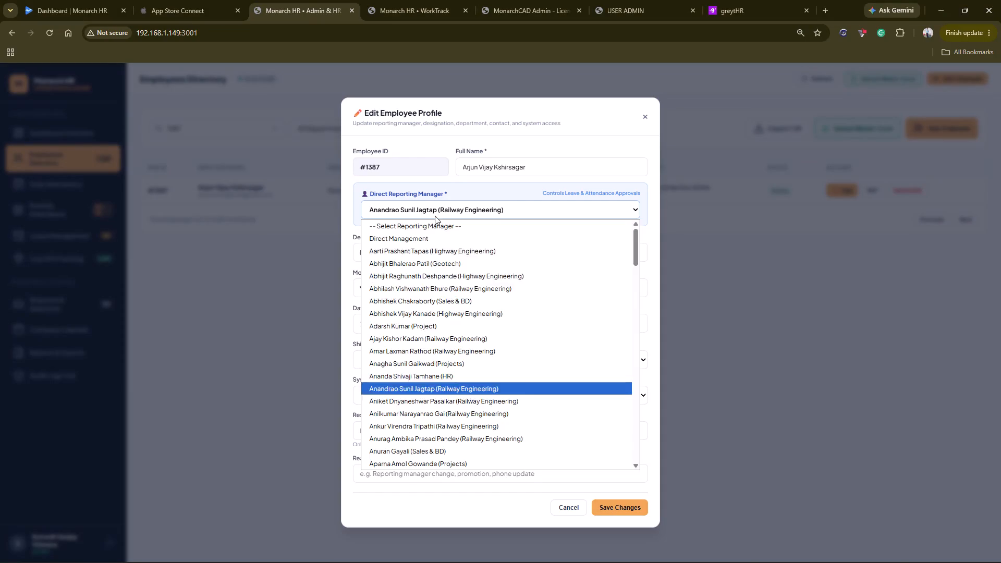
pyautogui.scroll(-8, 381, 323)
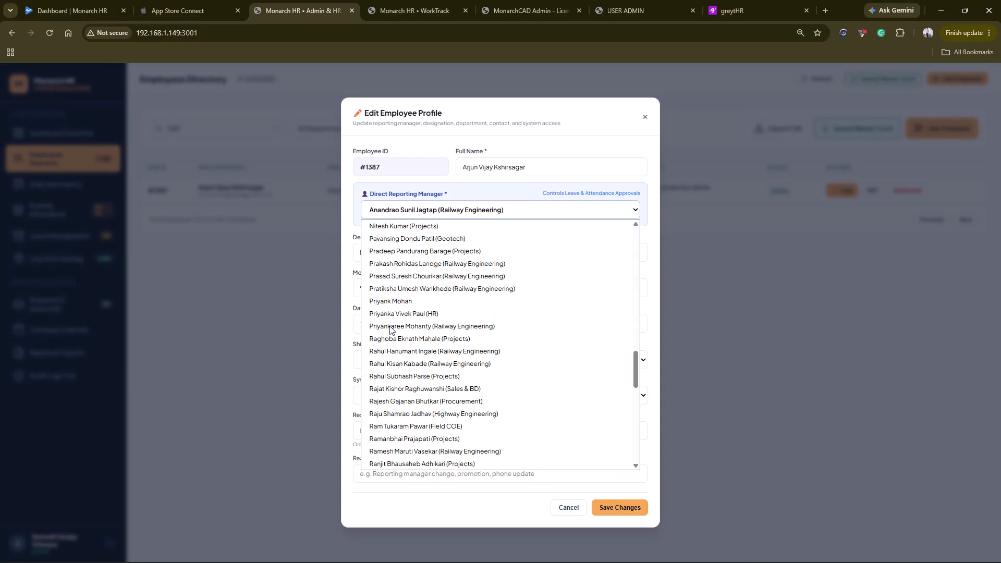
pyautogui.scroll(-3, 393, 326)
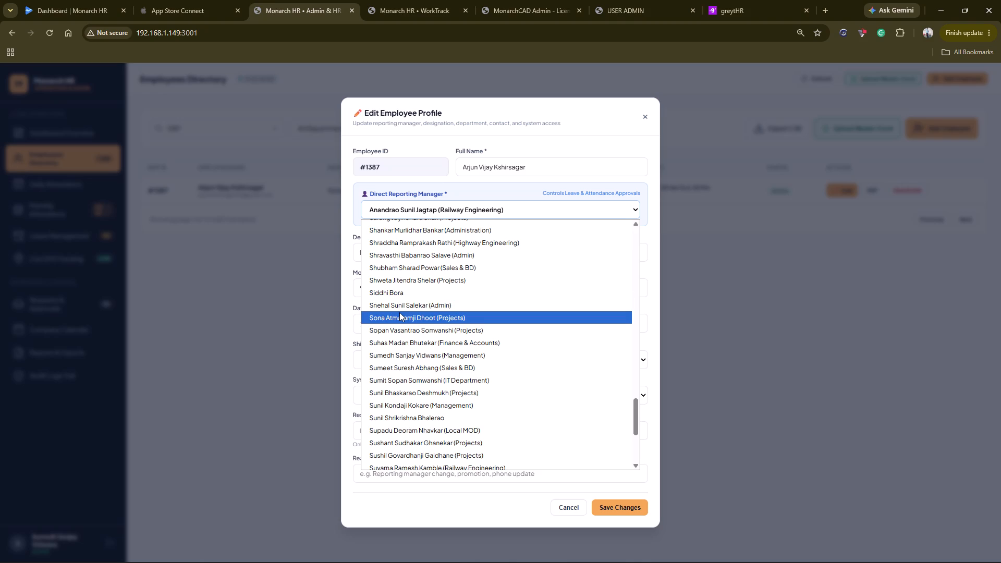
pyautogui.scroll(1, 399, 312)
pyautogui.scroll(-1, 408, 342)
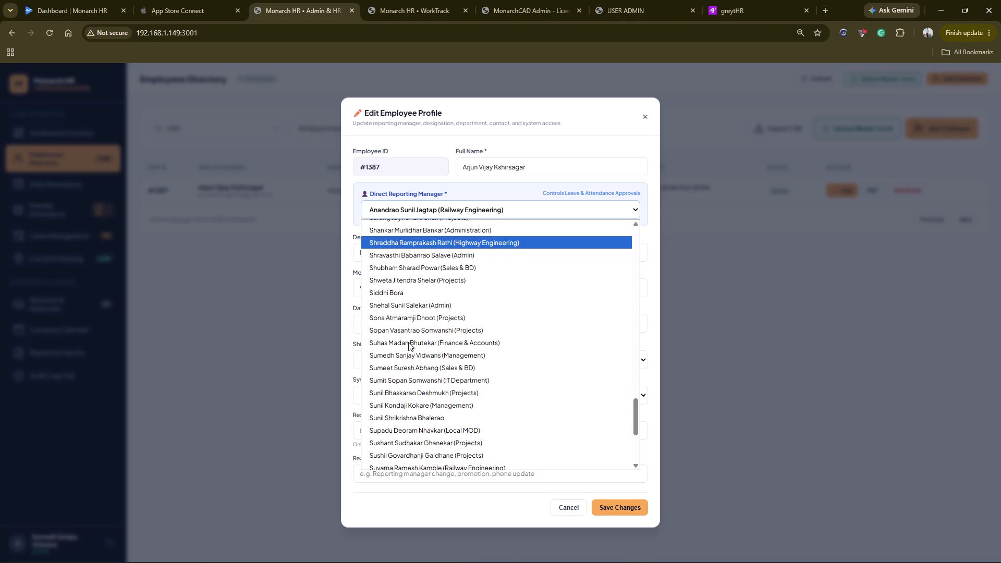
pyautogui.scroll(3, 408, 342)
pyautogui.scroll(-2, 408, 342)
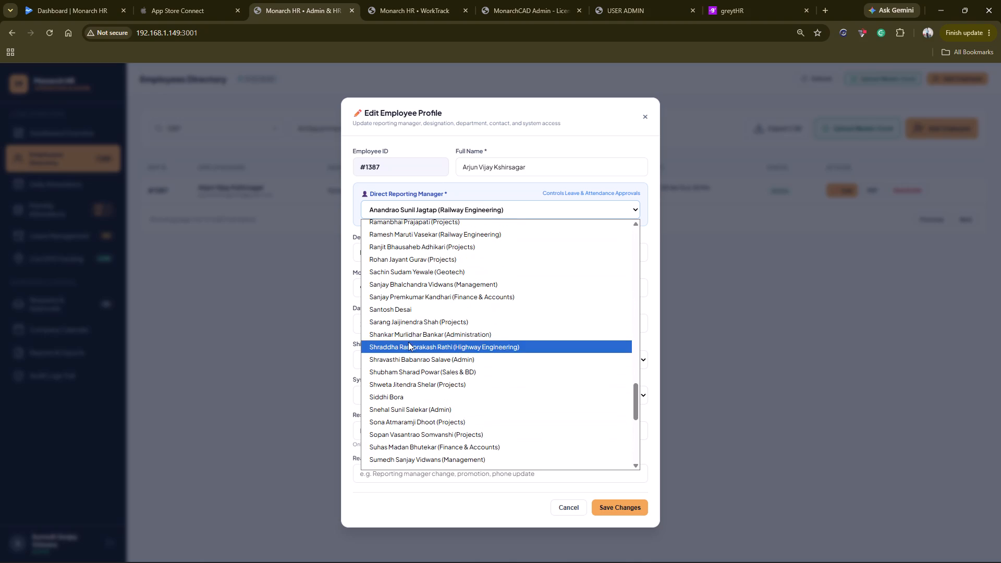
pyautogui.scroll(-2, 399, 340)
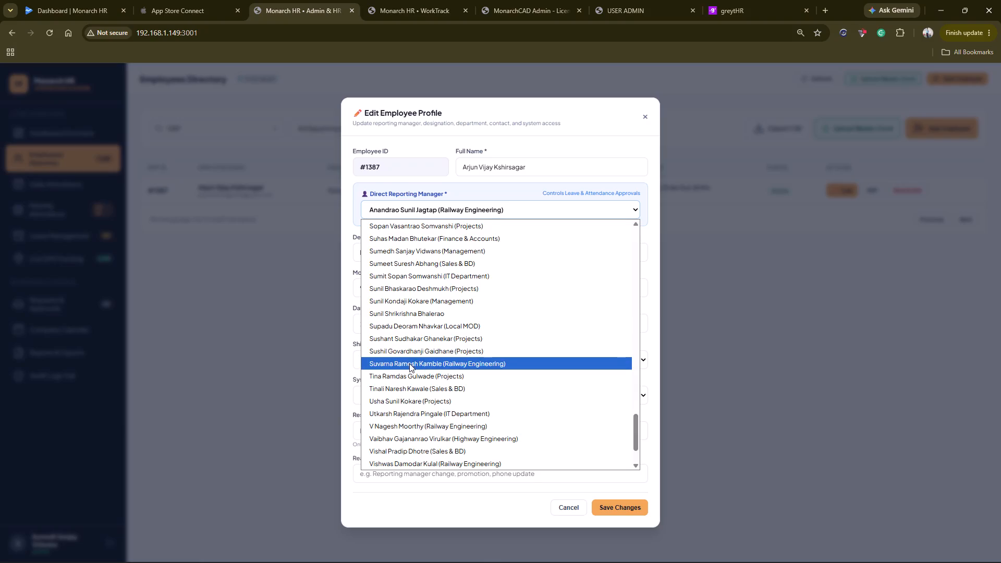
pyautogui.click(409, 363)
pyautogui.hotkey('alt', 'Tab')
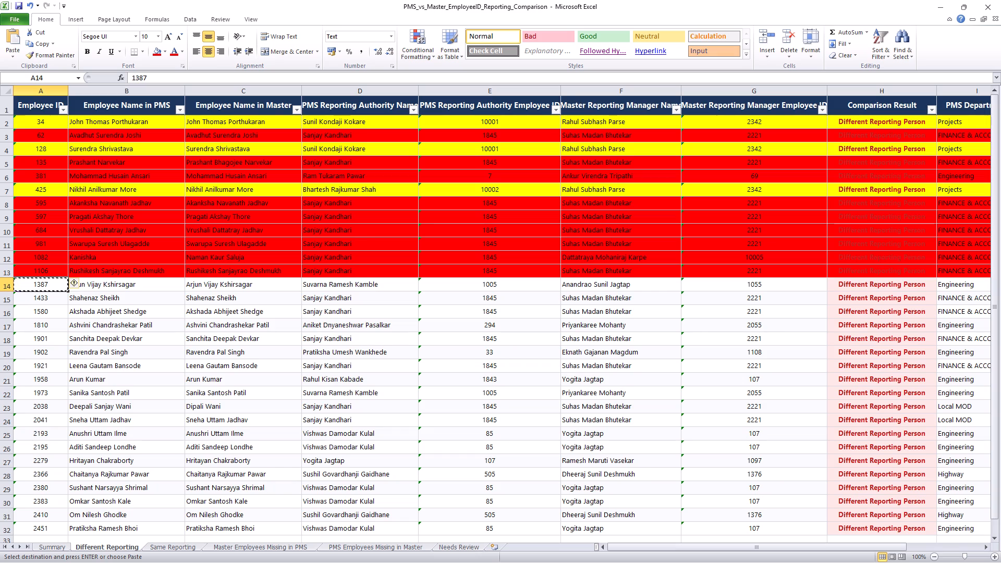
pyautogui.click(385, 289)
pyautogui.hotkey('alt', 'Tab')
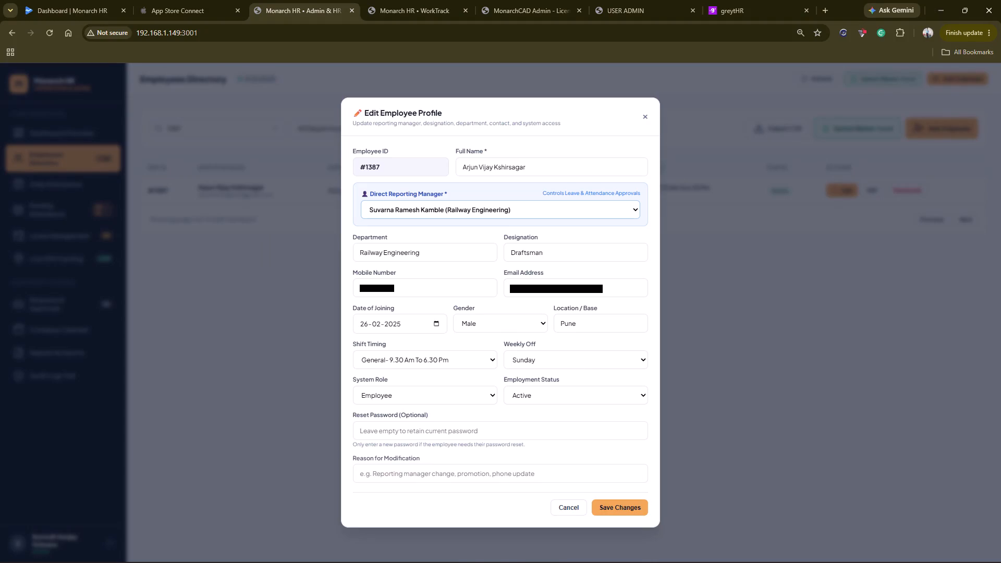
pyautogui.click(617, 509)
# Return to the Excel comparison and fill row 14 on the Different Reporting sheet with red.
pyautogui.hotkey('alt', 'Tab')
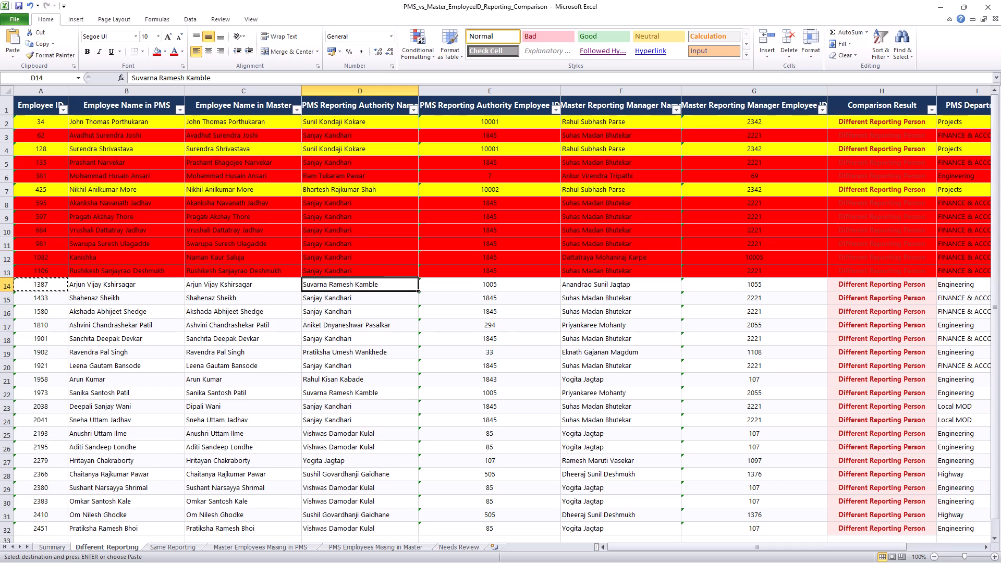
pyautogui.click(0, 287)
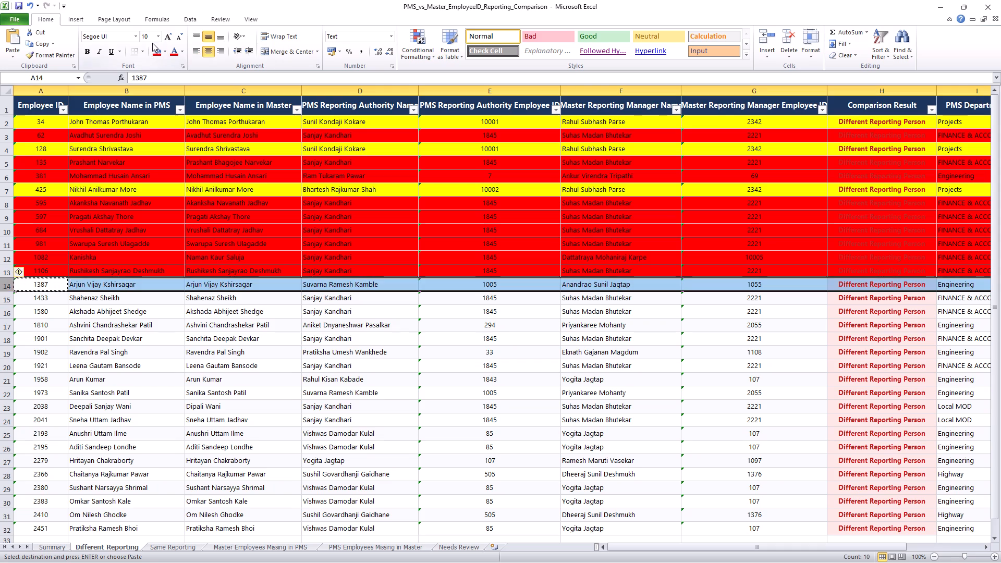
pyautogui.click(152, 43)
pyautogui.click(153, 52)
# Copy the Employee ID from row 15 and search for it in the Monarch HR Employees Directory in Chrome.
pyautogui.click(42, 304)
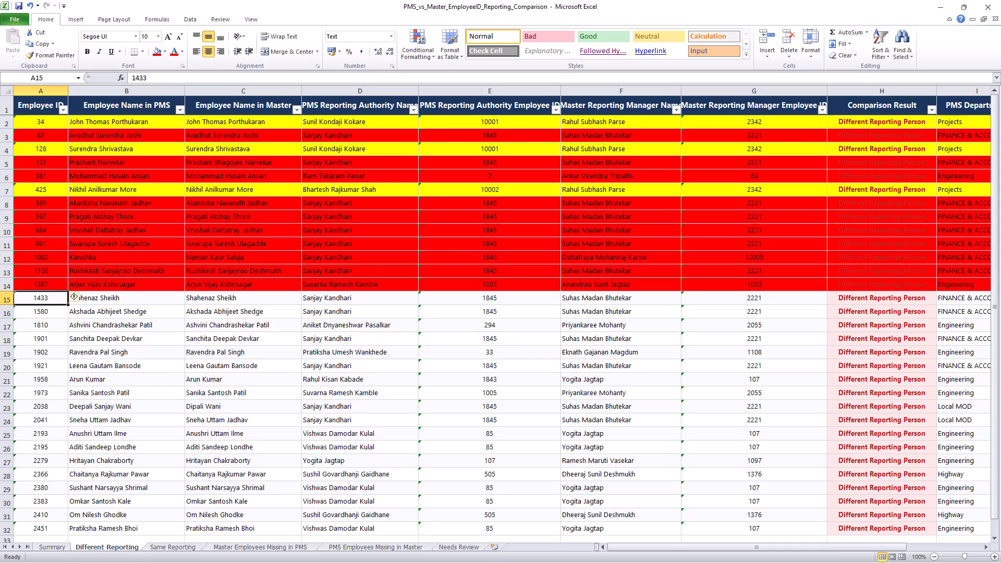
pyautogui.hotkey('ctrl', 'c')
pyautogui.hotkey('alt', 'Tab')
pyautogui.moveTo(208, 133); pyautogui.dragTo(155, 133)
pyautogui.hotkey('ctrl', 'v')
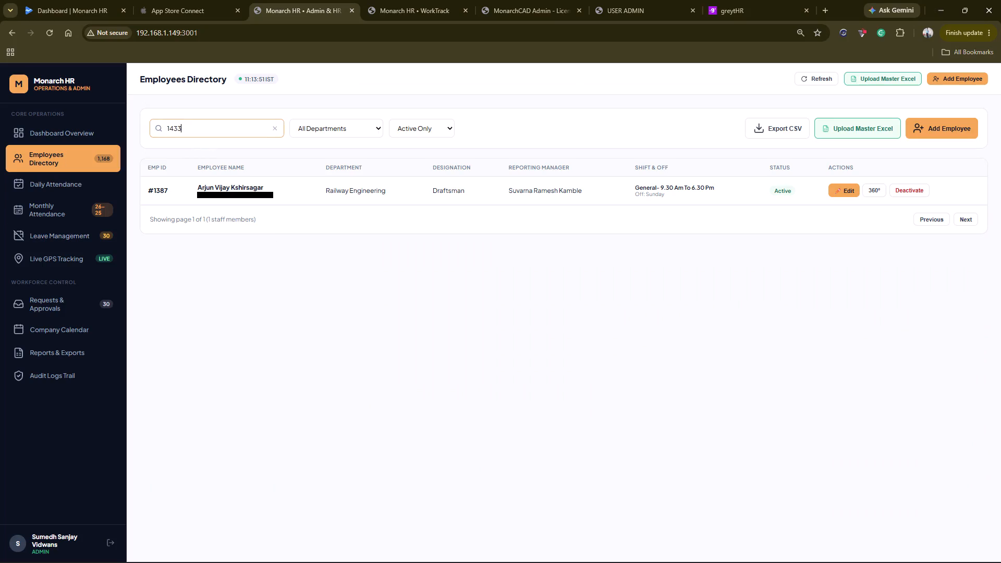
# Edit the row 15 employee's profile, set the direct reporting manager to the row's Finance & Accounts PMS reporting authority, and save.
pyautogui.click(844, 185)
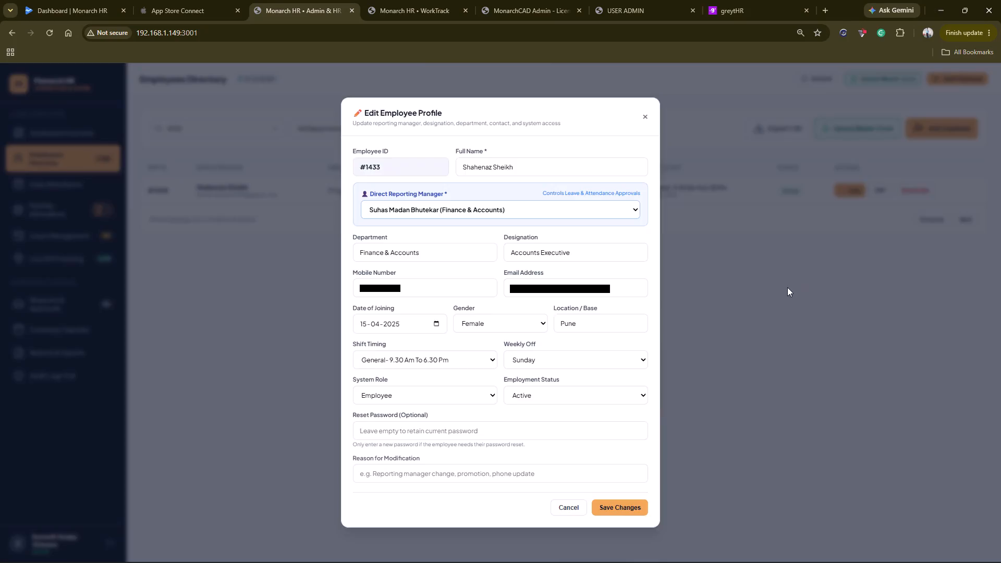
pyautogui.hotkey('alt', 'Tab')
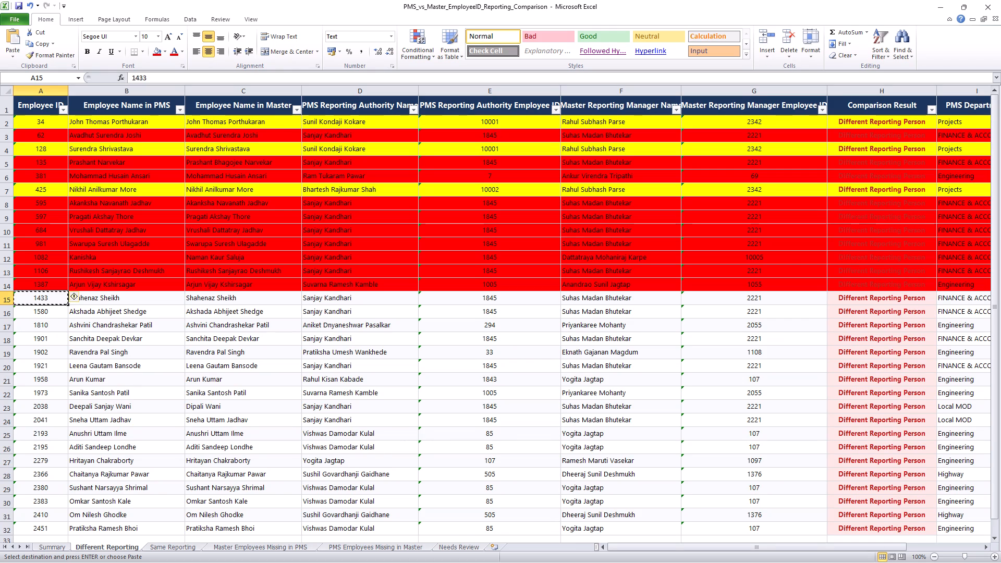
pyautogui.hotkey('alt', 'Tab')
pyautogui.hotkey('alt', 'Tab')
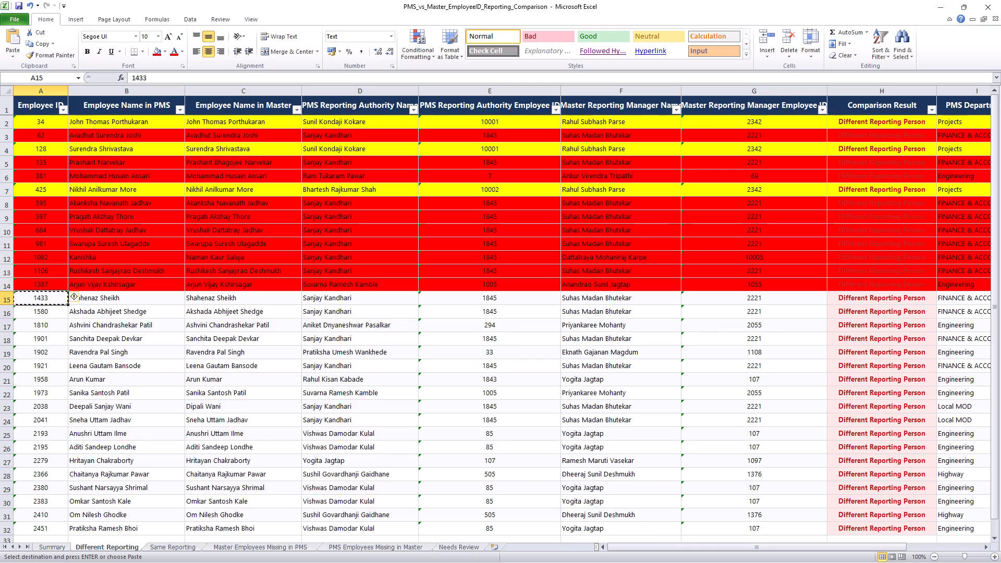
pyautogui.hotkey('alt', 'Tab')
pyautogui.click(428, 207)
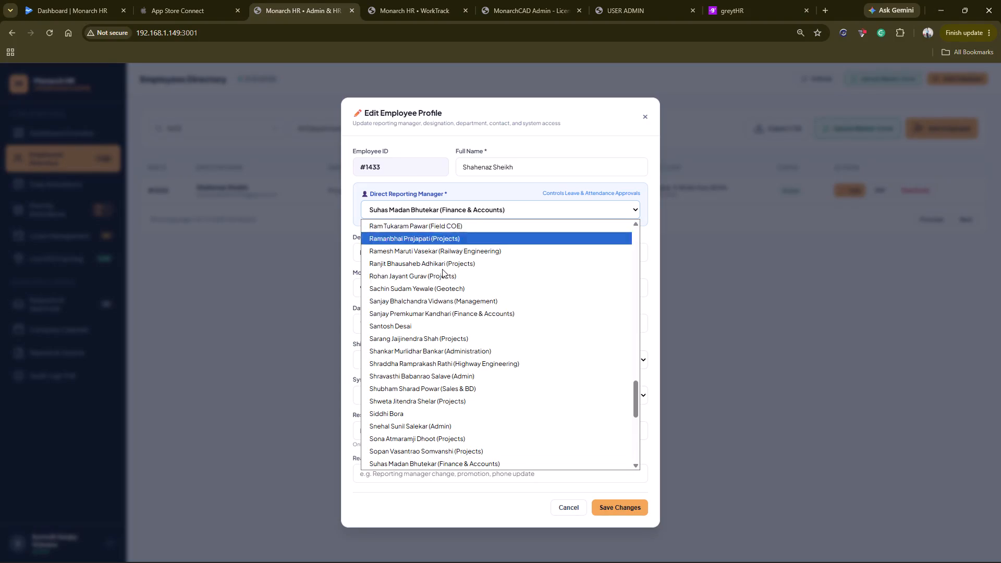
pyautogui.click(445, 317)
pyautogui.click(609, 501)
# Return to the Excel comparison and fill row 15 on the Different Reporting sheet with red.
pyautogui.hotkey('alt', 'Tab')
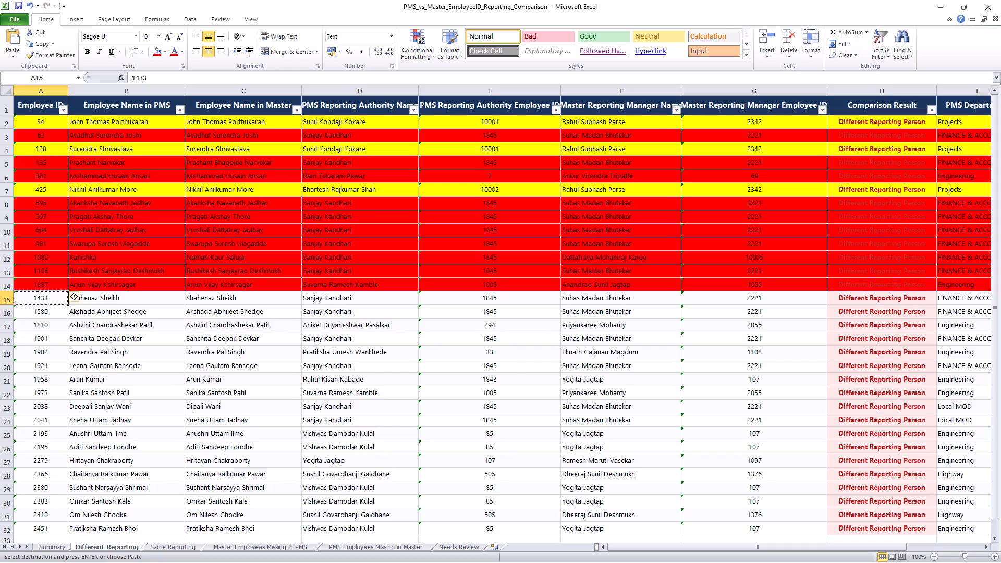
pyautogui.click(7, 302)
pyautogui.click(160, 47)
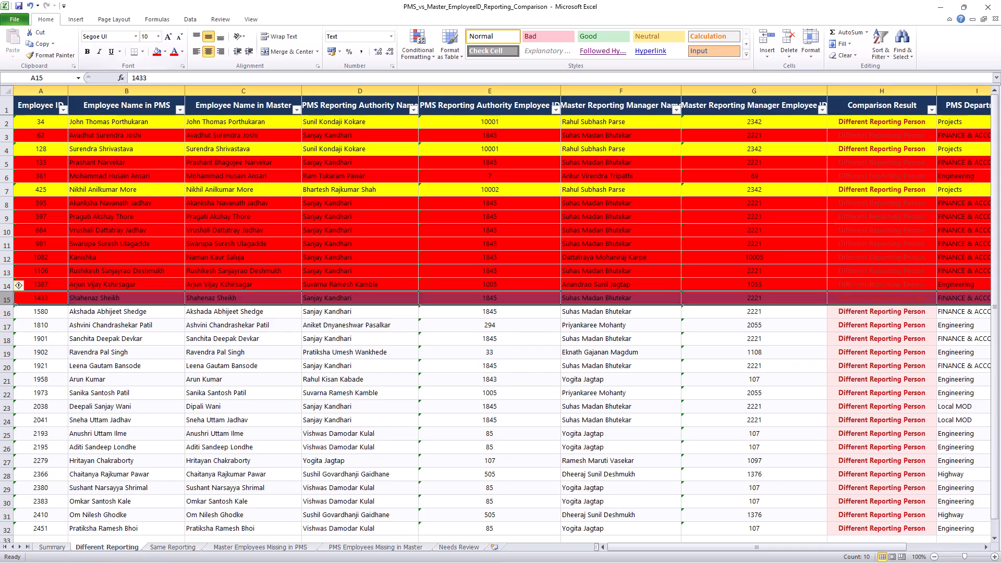
# Copy the Employee ID from row 16 and search for it in the Monarch HR Employees Directory in Chrome.
pyautogui.click(49, 311)
pyautogui.hotkey('ctrl', 'c')
pyautogui.hotkey('alt', 'Tab')
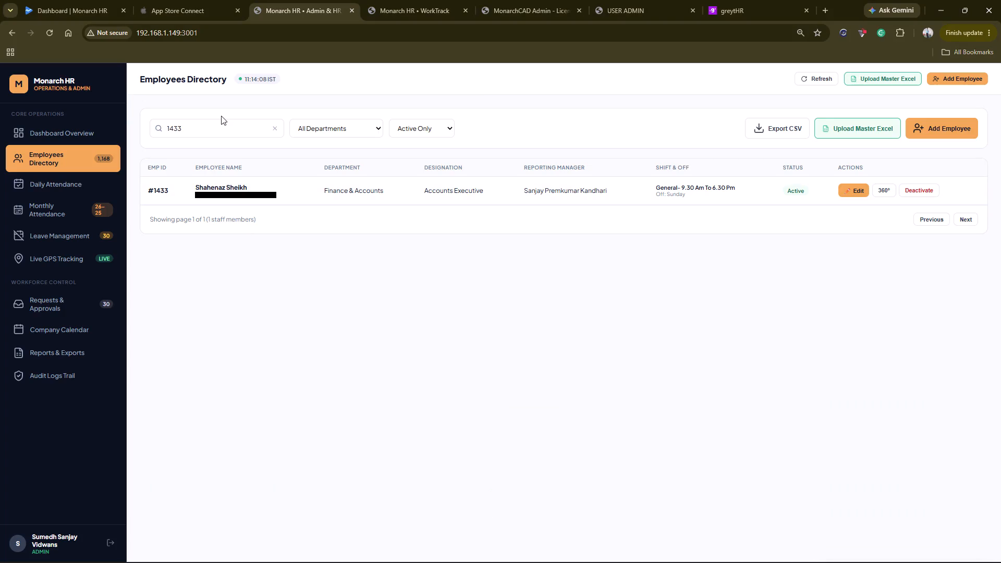
pyautogui.moveTo(221, 116); pyautogui.dragTo(178, 124)
pyautogui.moveTo(192, 130); pyautogui.dragTo(101, 130)
pyautogui.hotkey('ctrl', 'v')
pyautogui.press('Return')
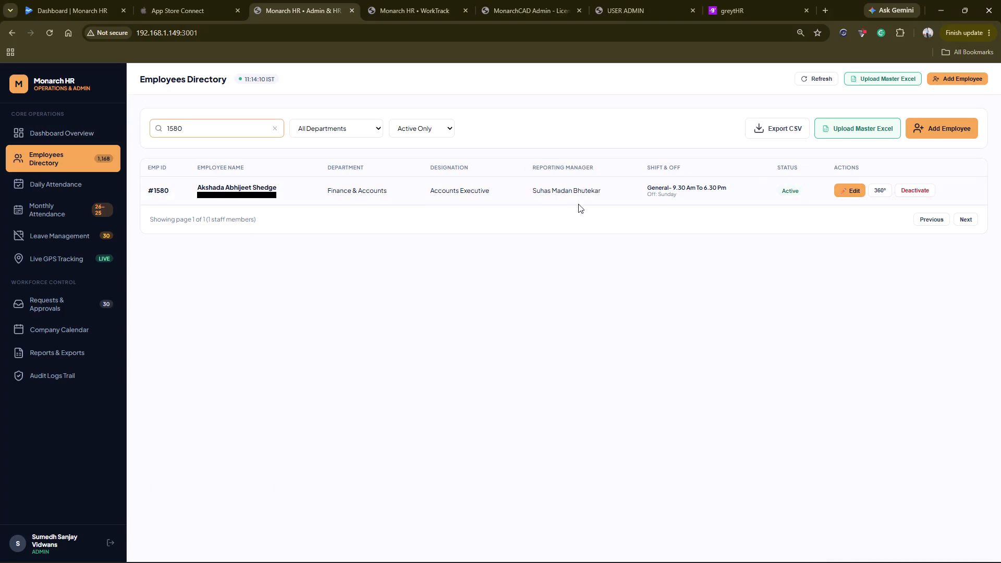
# Edit the row 16 employee's profile, set the direct reporting manager to the row's Finance & Accounts PMS reporting authority, and save.
pyautogui.click(847, 186)
pyautogui.hotkey('alt', 'Tab')
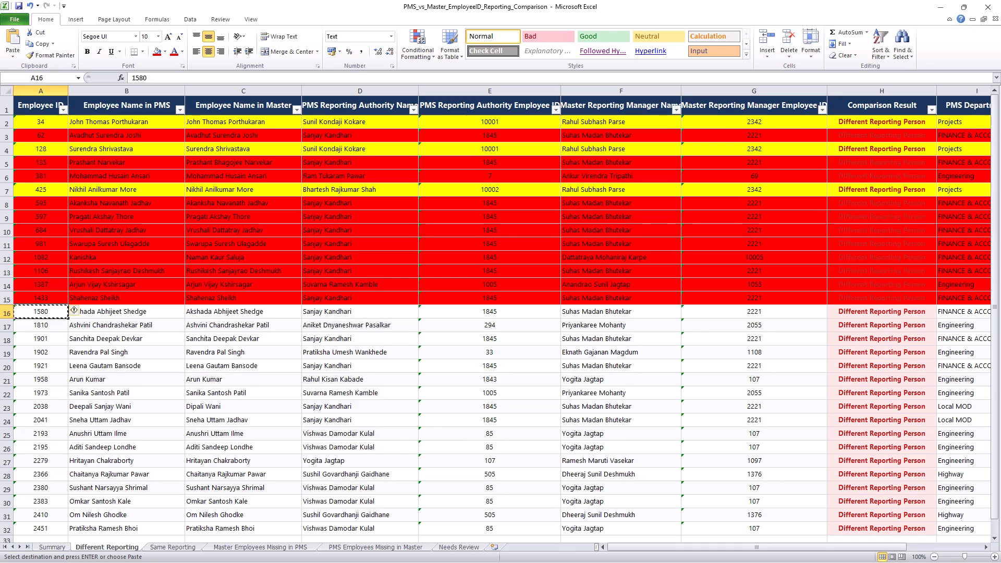
pyautogui.hotkey('alt', 'Tab')
pyautogui.click(428, 205)
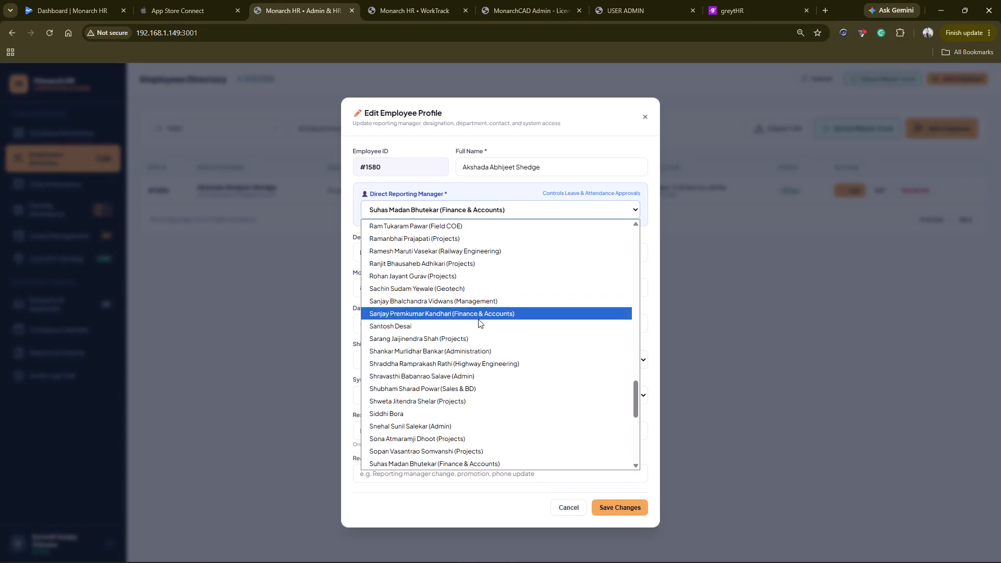
pyautogui.click(473, 315)
pyautogui.click(604, 511)
# Return to the Excel comparison and fill row 16 on the Different Reporting sheet with red.
pyautogui.hotkey('alt', 'Tab')
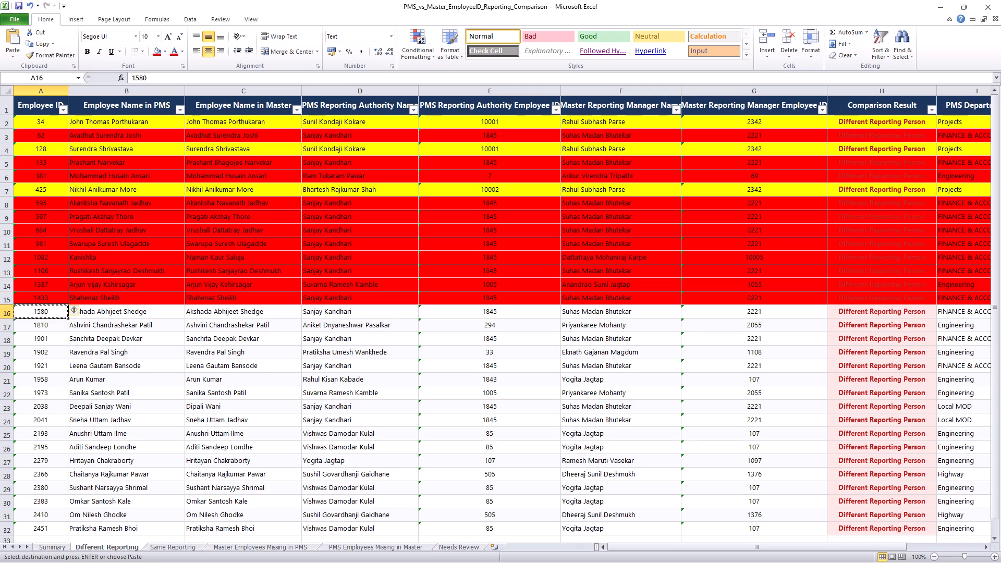
pyautogui.click(10, 318)
pyautogui.click(7, 306)
pyautogui.click(5, 311)
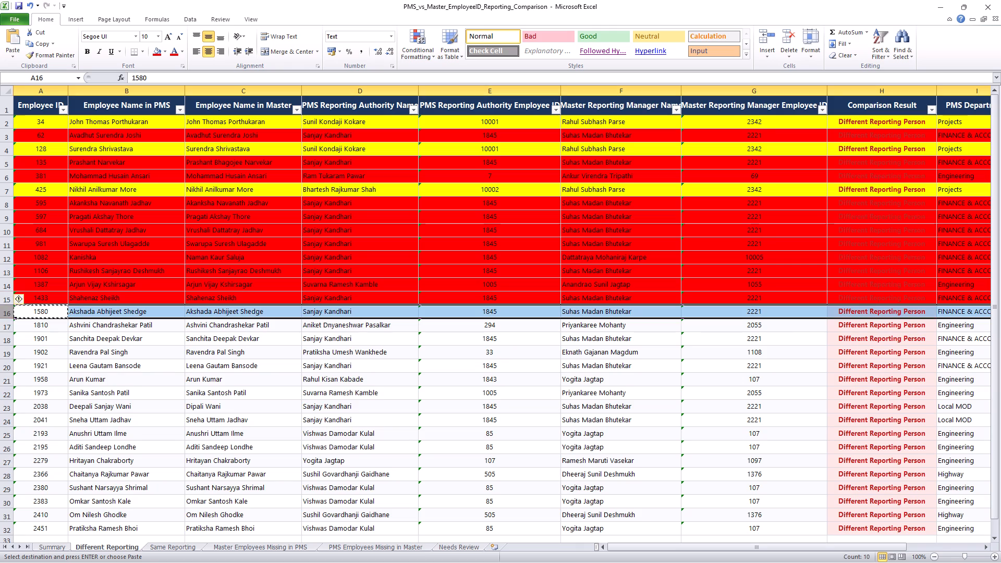
pyautogui.click(155, 52)
# Copy the Employee ID from row 17 and search for it in the Monarch HR Employees Directory in Chrome.
pyautogui.click(38, 324)
pyautogui.hotkey('alt', 'Tab')
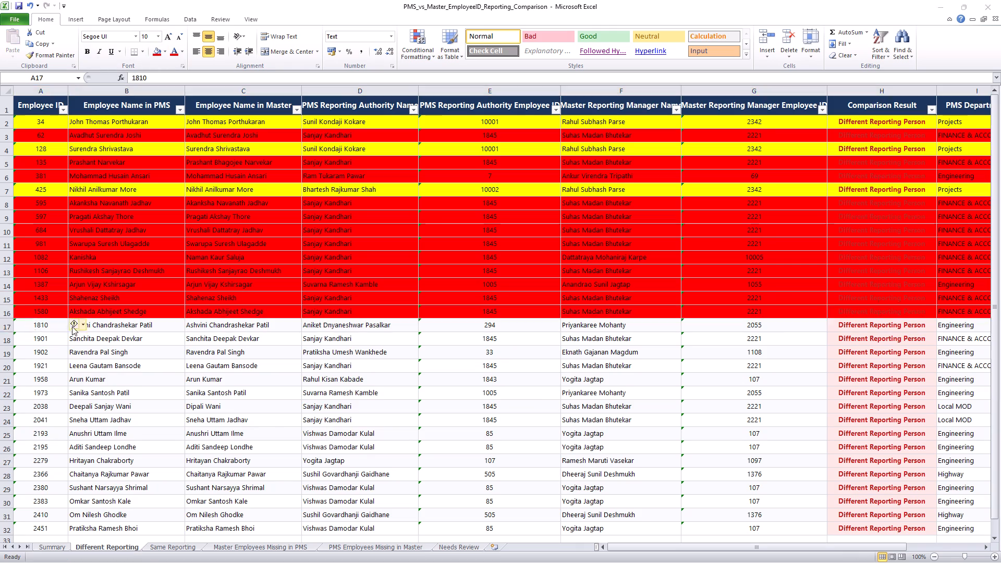
pyautogui.hotkey('alt', 'Tab')
pyautogui.click(40, 329)
pyautogui.hotkey('ctrl', 'c')
pyautogui.hotkey('alt', 'Tab')
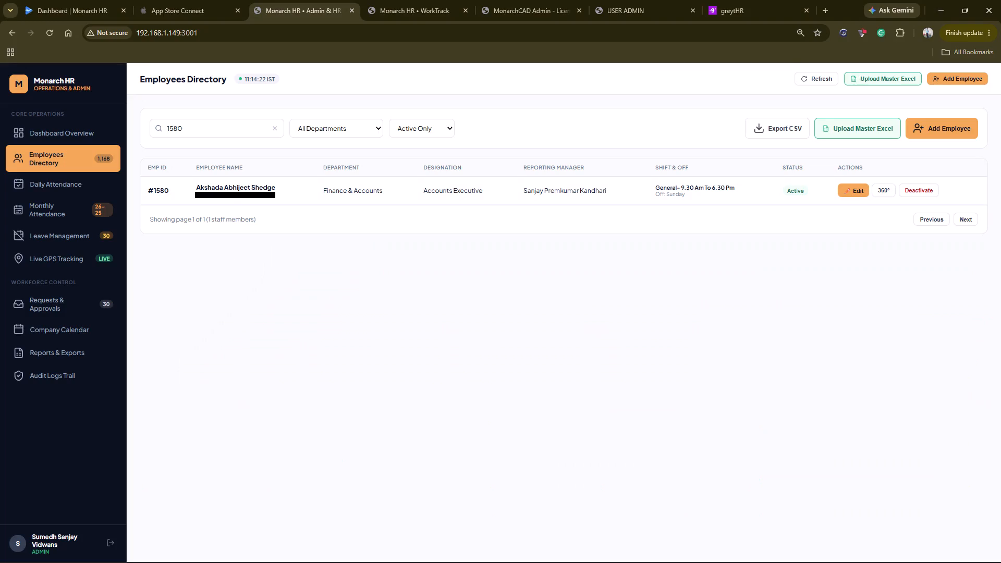
pyautogui.moveTo(203, 127); pyautogui.dragTo(112, 125)
pyautogui.hotkey('ctrl', 'v')
pyautogui.press('Return')
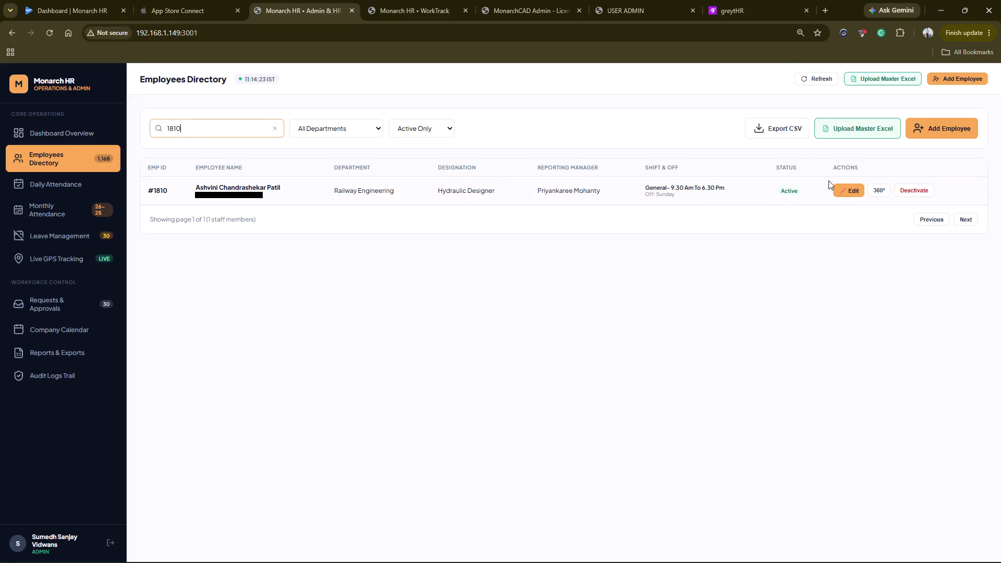
# Open the row 17 employee's profile for editing and check that row's PMS reporting authority in the Excel comparison.
pyautogui.click(836, 189)
pyautogui.hotkey('alt', 'Tab')
pyautogui.scroll(-1, 182, 389)
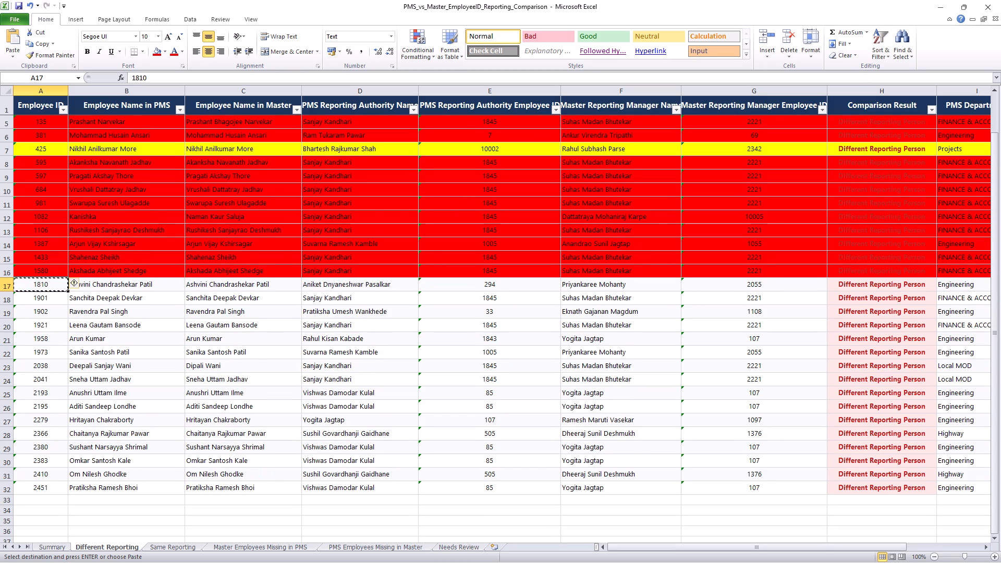
pyautogui.scroll(2, 358, 304)
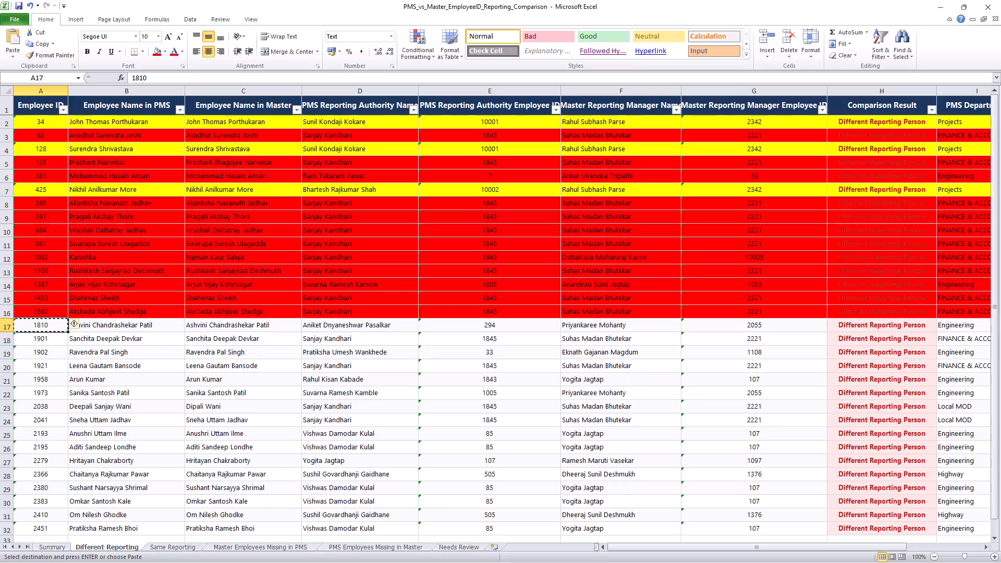
pyautogui.click(327, 347)
pyautogui.click(338, 339)
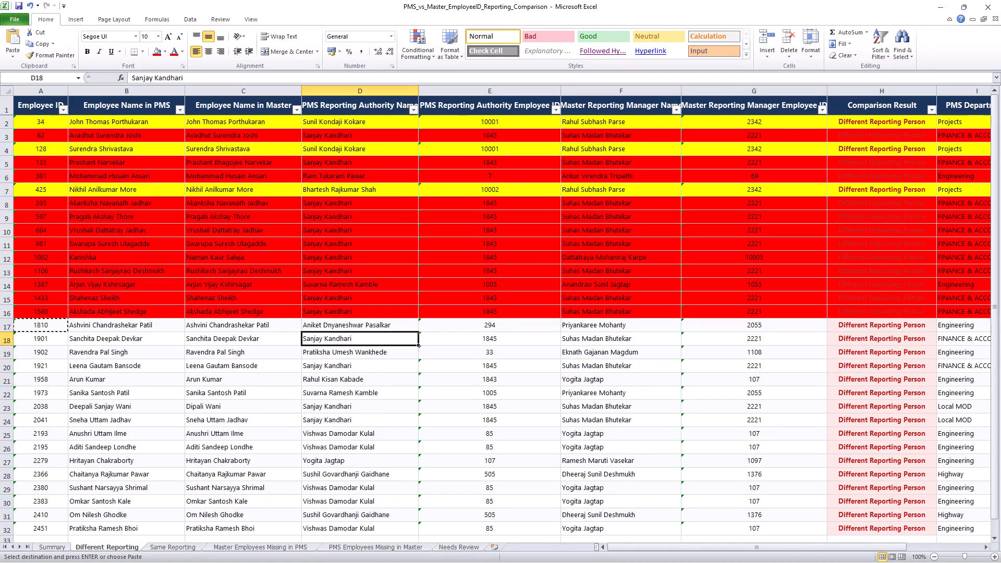
pyautogui.click(351, 326)
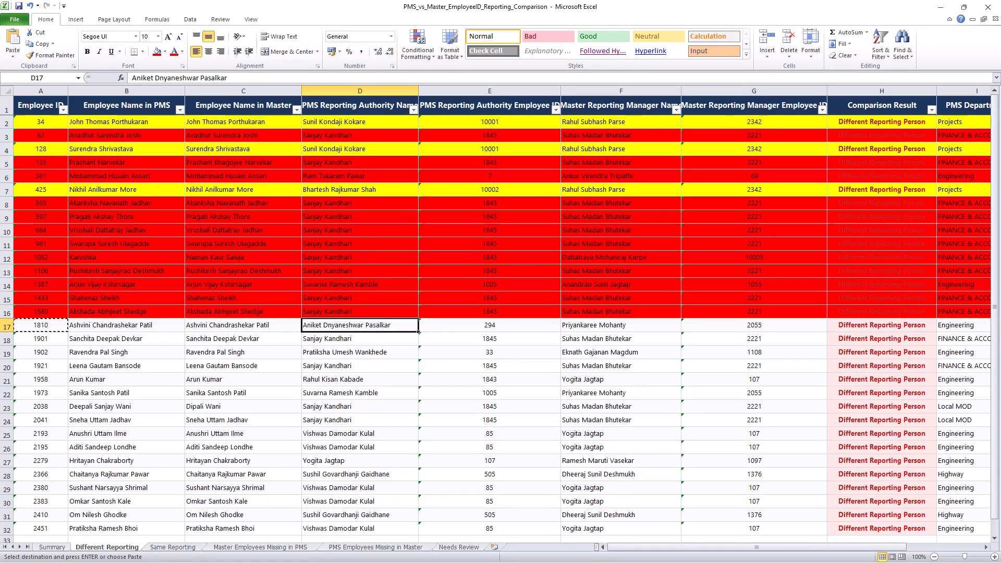
# Fill row 17 on the Different Reporting sheet with yellow.
pyautogui.click(9, 325)
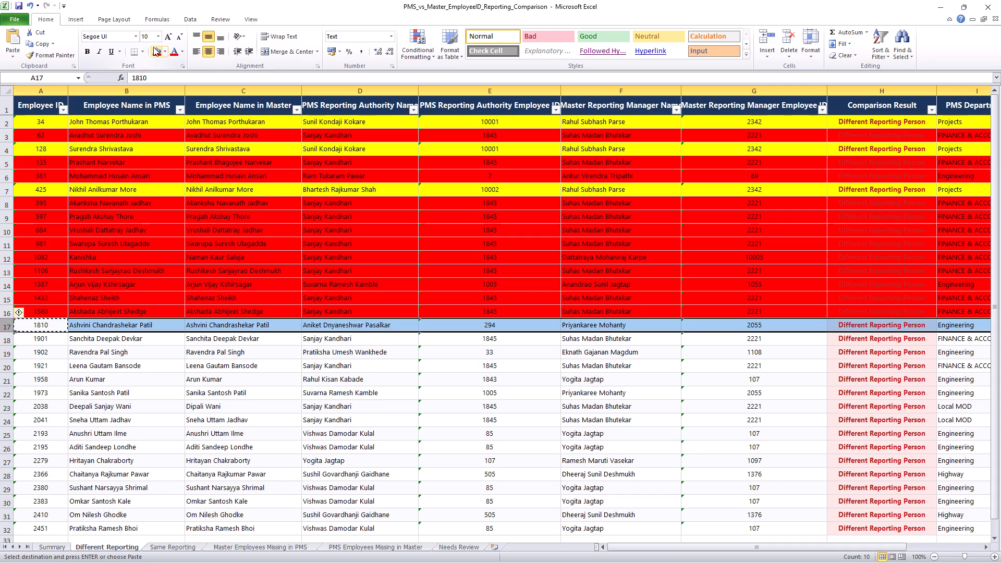
pyautogui.click(154, 48)
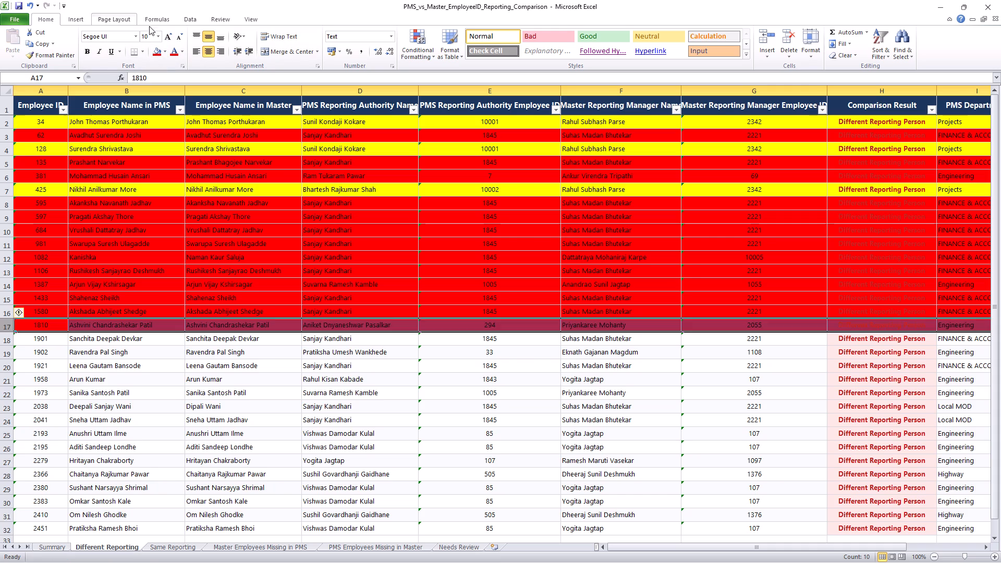
pyautogui.click(165, 52)
pyautogui.click(181, 127)
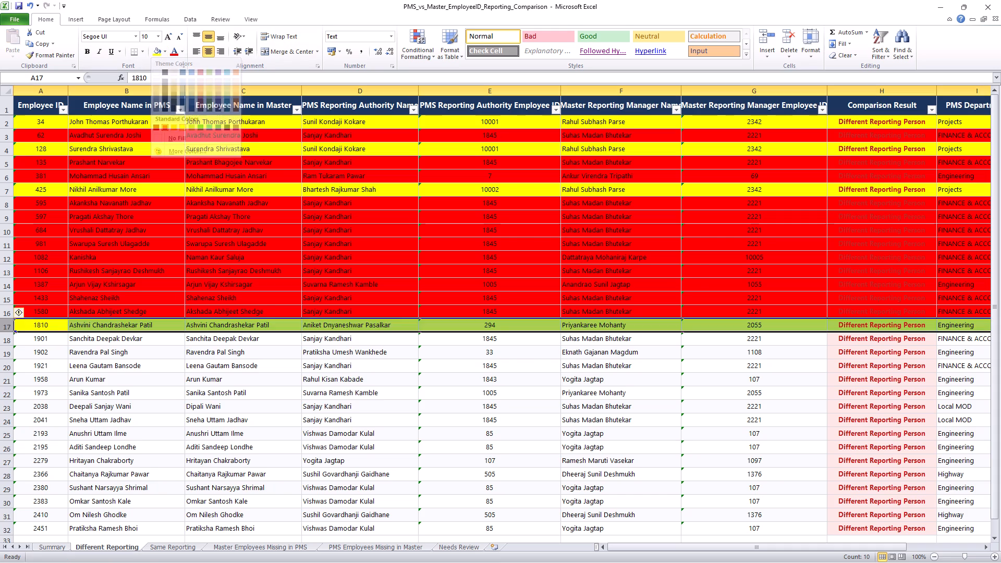
pyautogui.click(268, 363)
# Copy the Employee ID from row 18 and, with the open profile closed unsaved, search for it in the Monarch HR Employees Directory in Chrome.
pyautogui.click(42, 339)
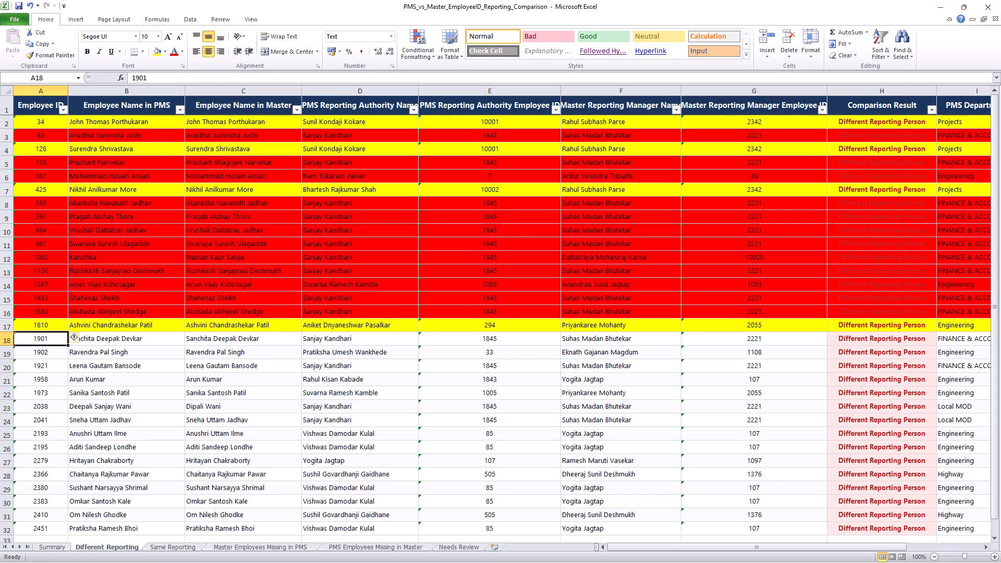
pyautogui.hotkey('ctrl', 'c')
pyautogui.hotkey('alt', 'Tab')
pyautogui.moveTo(394, 163); pyautogui.dragTo(349, 163)
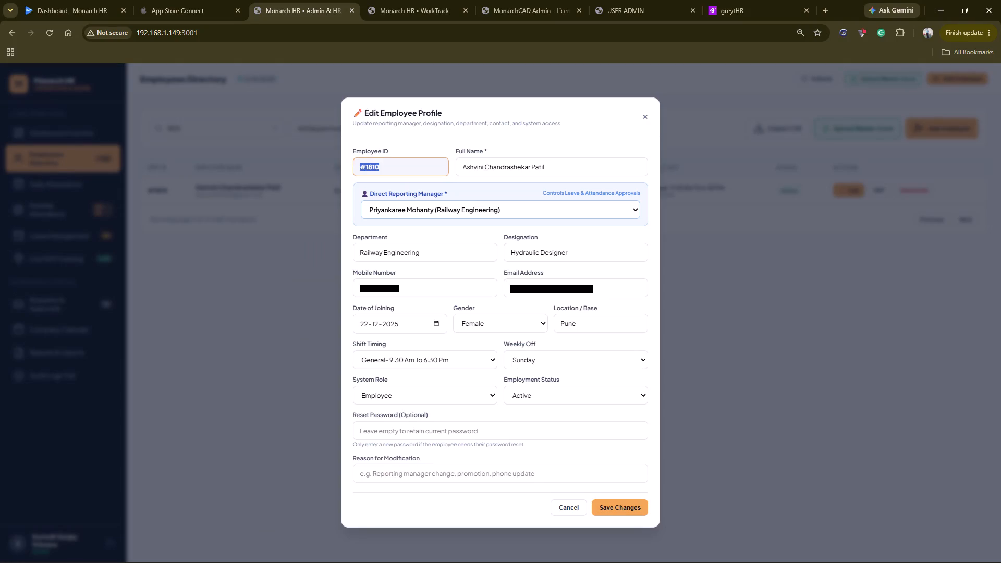
pyautogui.click(647, 116)
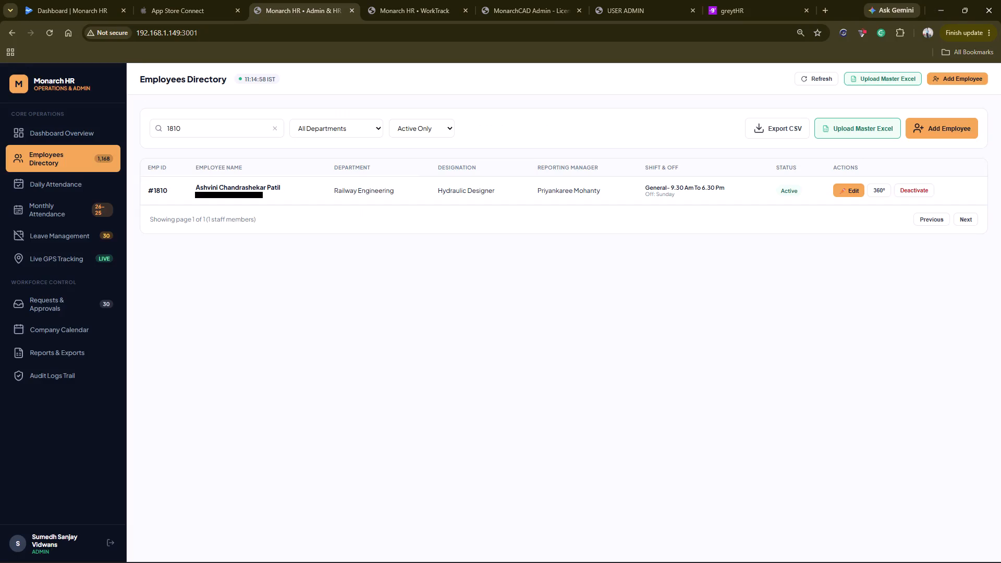
pyautogui.moveTo(203, 134); pyautogui.dragTo(179, 131)
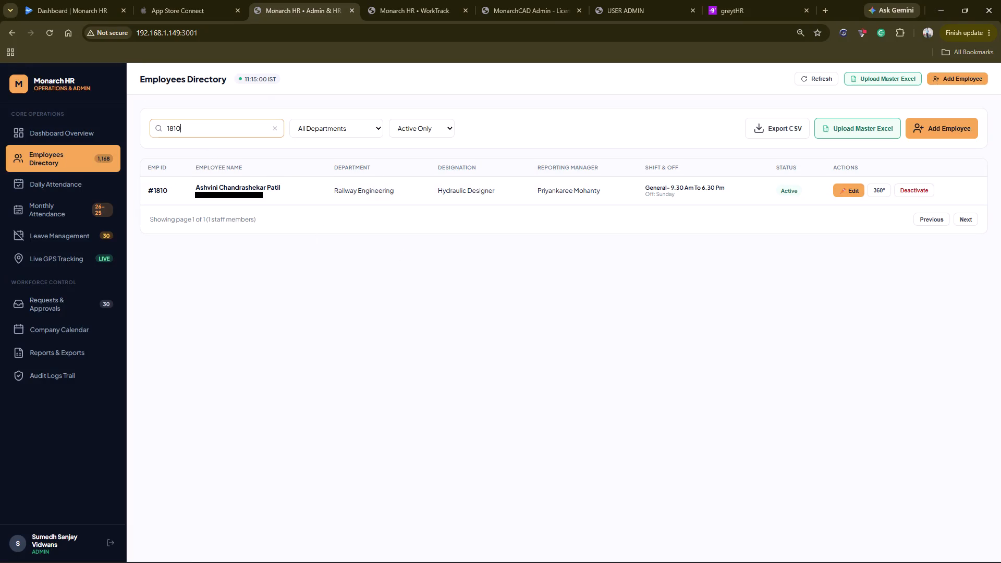
pyautogui.moveTo(179, 131); pyautogui.dragTo(108, 132)
pyautogui.hotkey('ctrl', 'v')
pyautogui.press('Return')
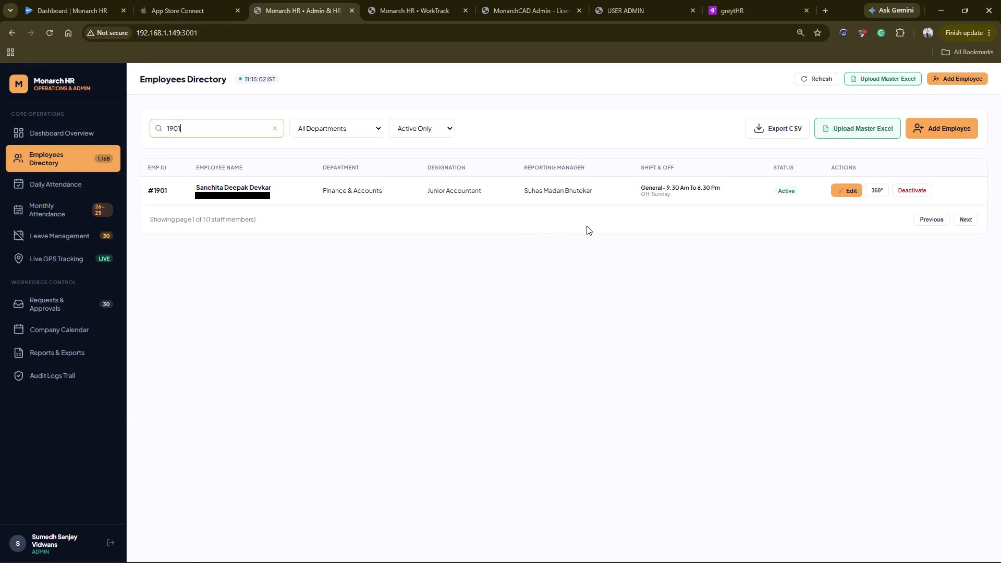
# In the profile form opened from the directory result, set the direct reporting manager to row 18's Finance & Accounts PMS reporting authority and save.
pyautogui.hotkey('alt', 'Tab')
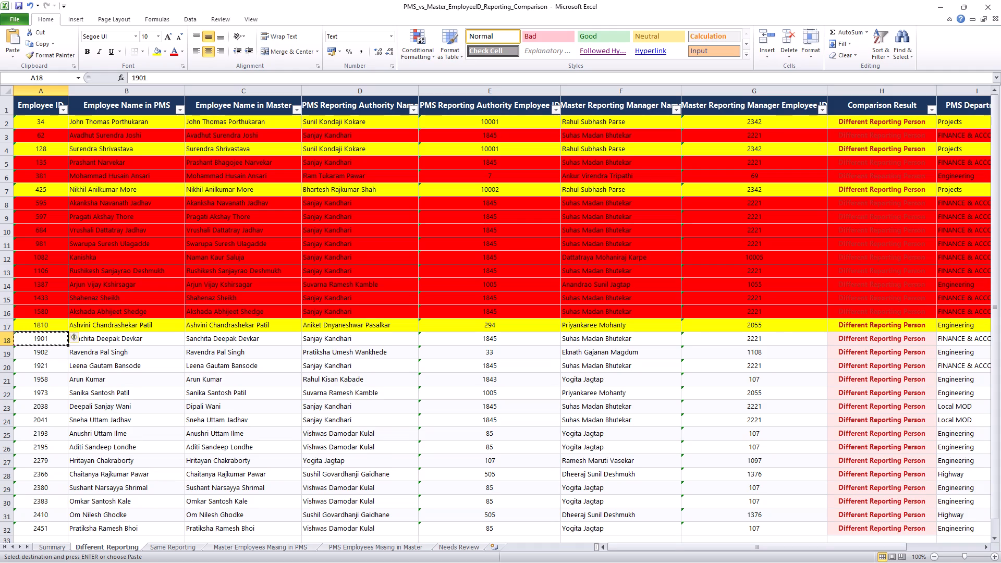
pyautogui.hotkey('alt', 'Tab')
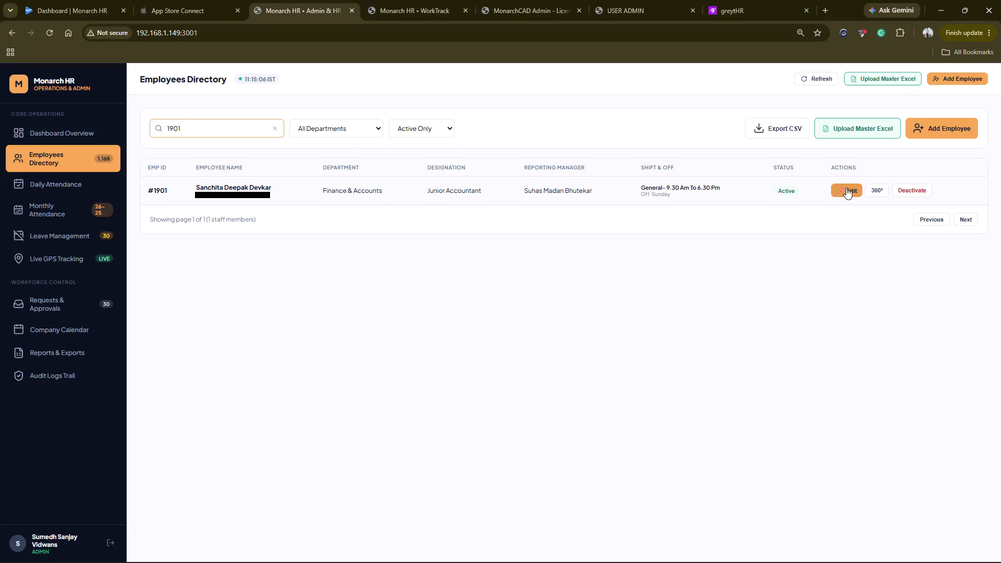
pyautogui.click(846, 188)
pyautogui.click(471, 212)
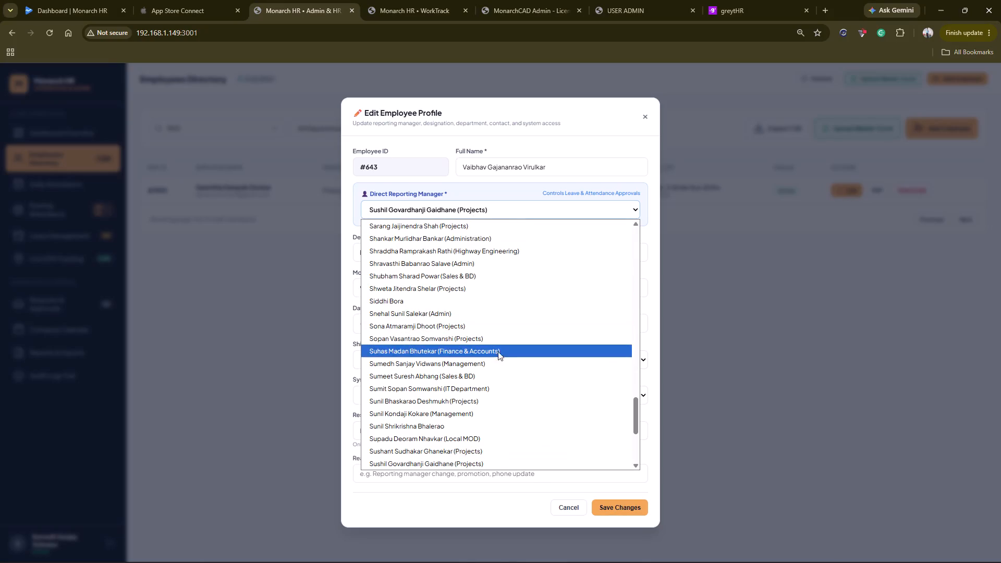
pyautogui.hotkey('alt', 'Tab')
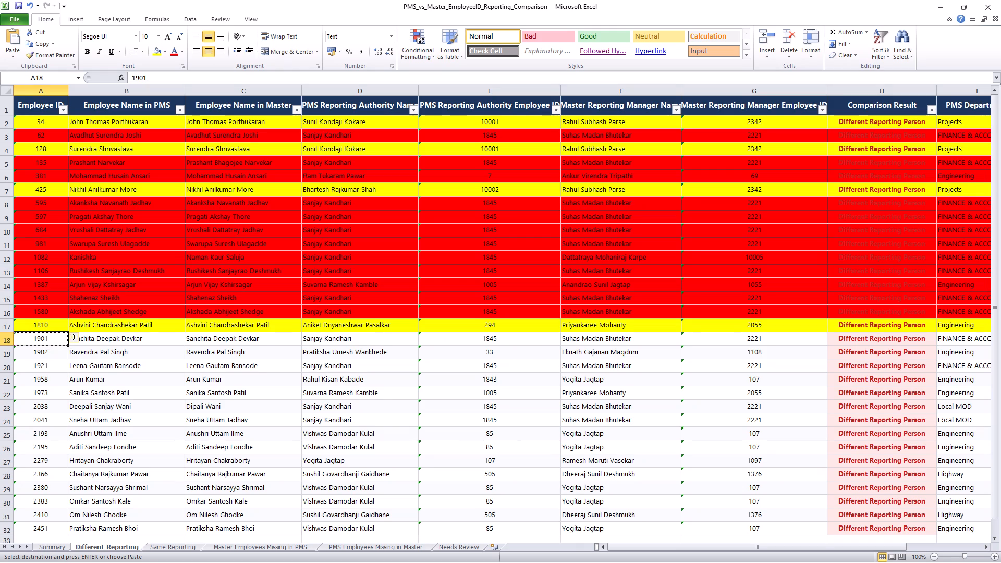
pyautogui.hotkey('alt', 'Tab')
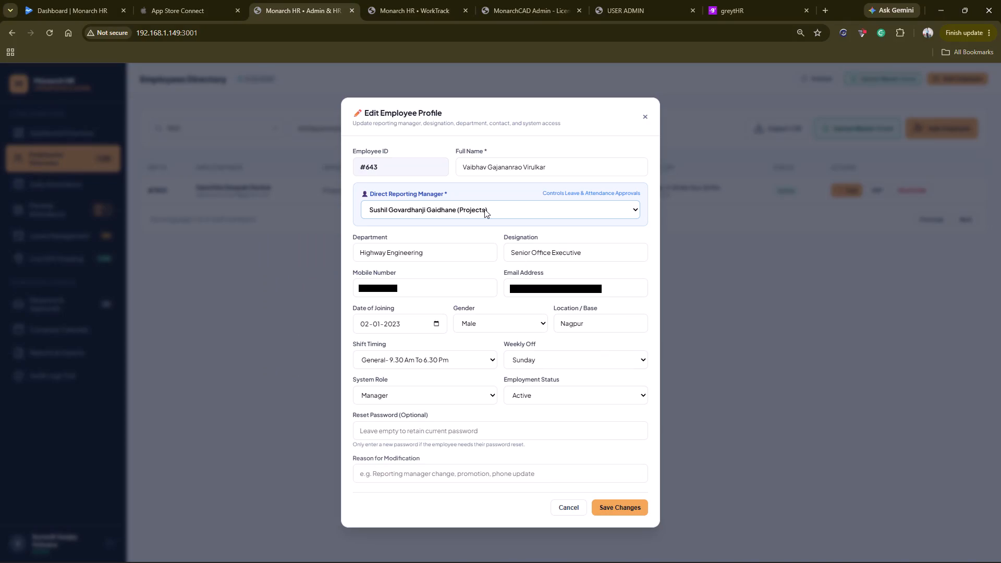
pyautogui.hotkey('alt', 'Tab')
pyautogui.hotkey('alt', 'Tab')
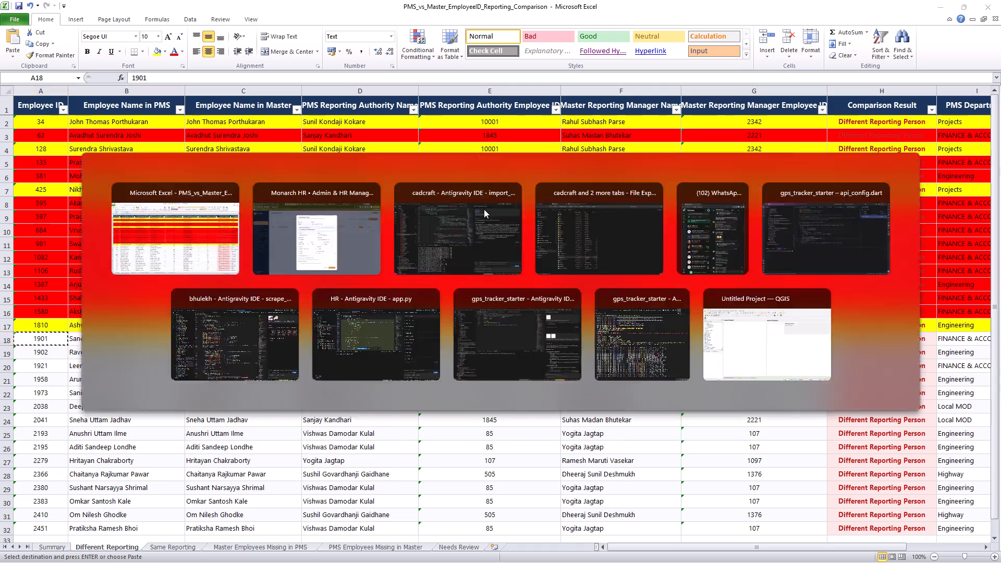
pyautogui.click(484, 209)
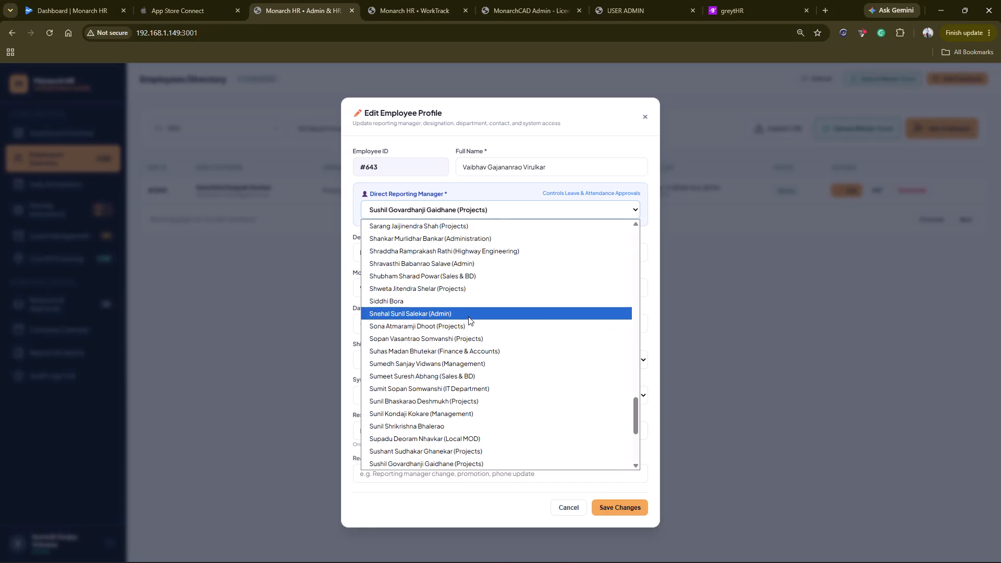
pyautogui.scroll(1, 467, 316)
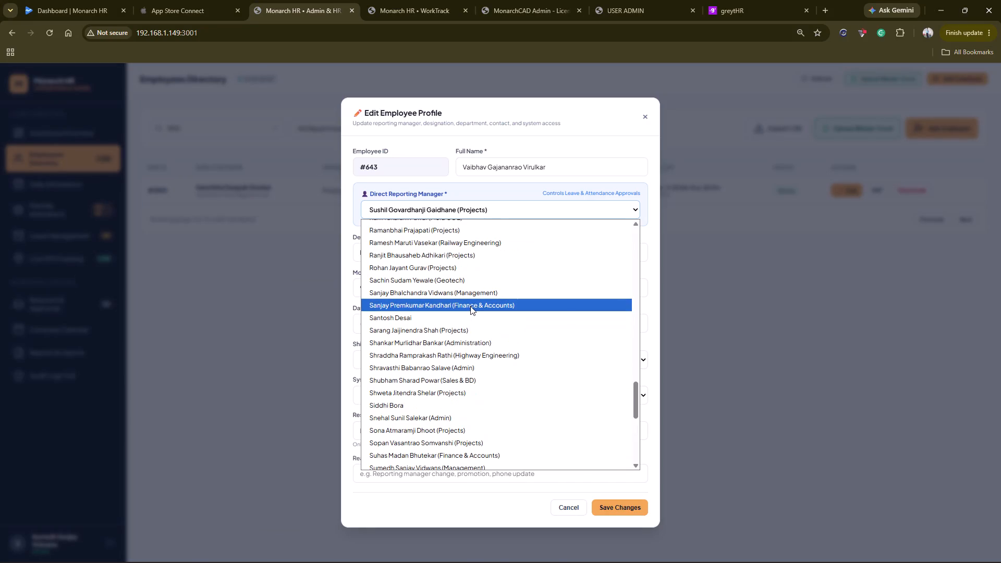
pyautogui.click(470, 306)
pyautogui.hotkey('alt', 'Tab')
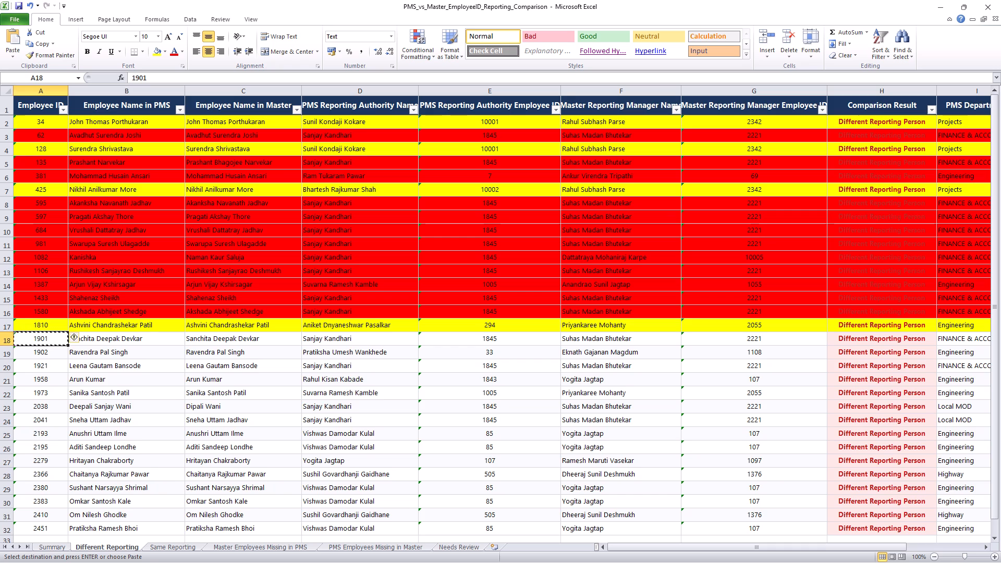
pyautogui.hotkey('alt', 'Tab')
pyautogui.hotkey('alt', 'Tab')
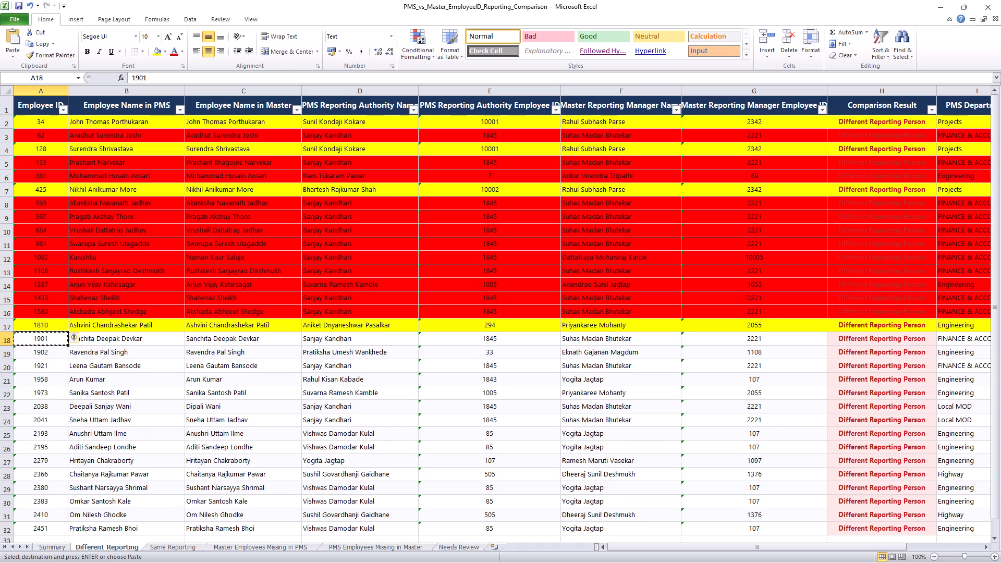
pyautogui.hotkey('alt', 'Tab')
pyautogui.hotkey('alt', 'Tab')
pyautogui.hotkey('alt', 'Tab')
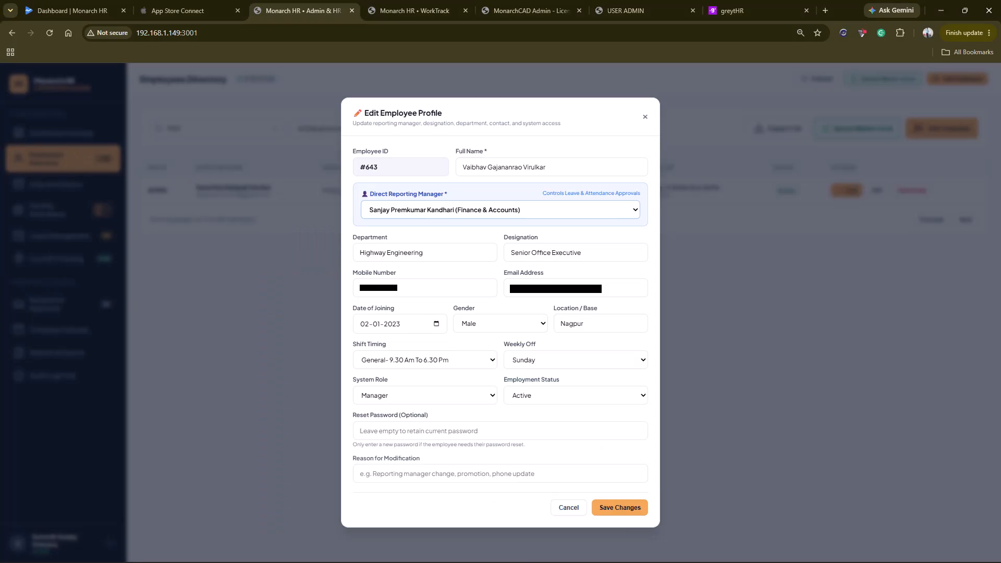
pyautogui.click(616, 512)
# Return to the Excel comparison and fill row 18 on the Different Reporting sheet with red.
pyautogui.hotkey('alt', 'Tab')
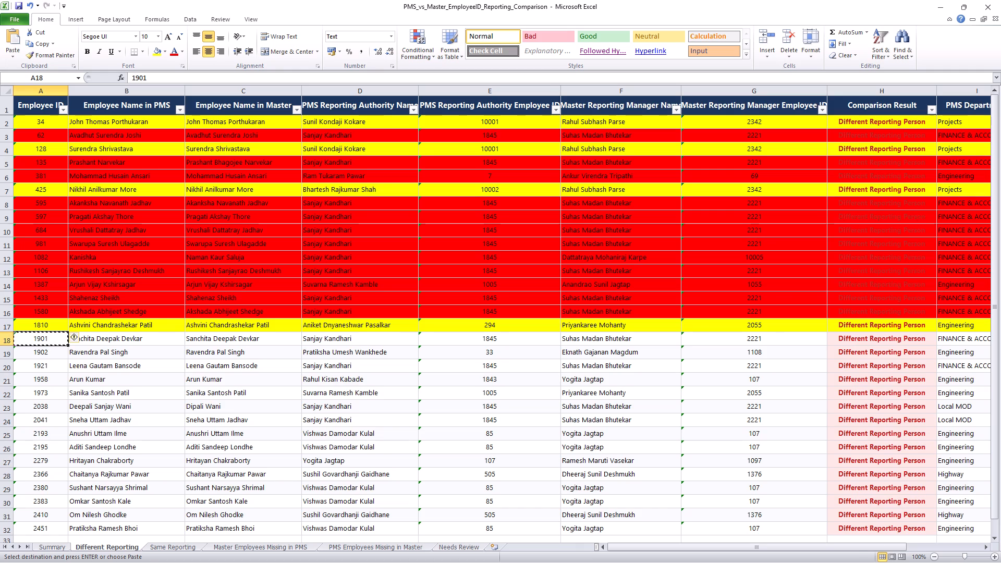
pyautogui.click(8, 341)
pyautogui.click(166, 50)
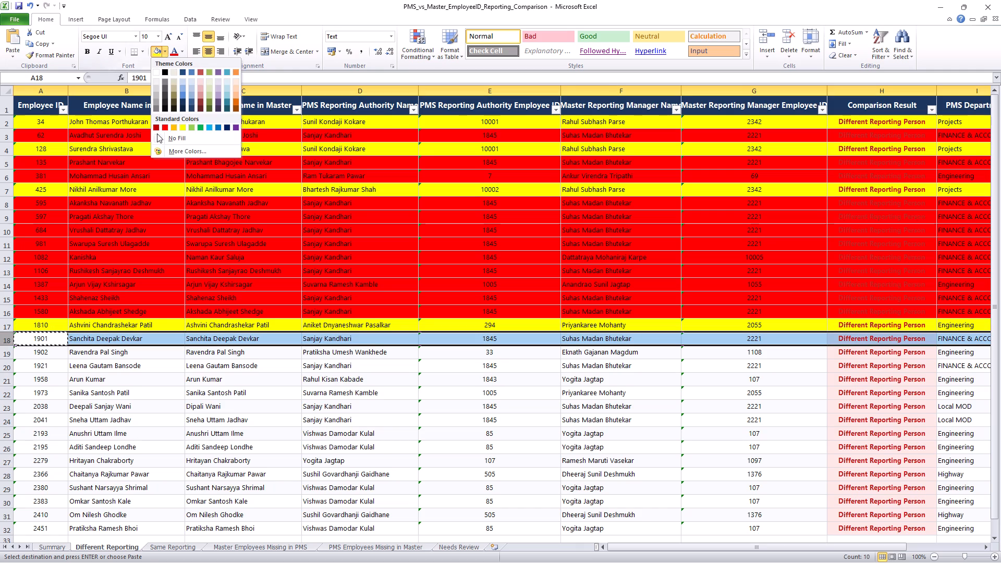
pyautogui.click(164, 127)
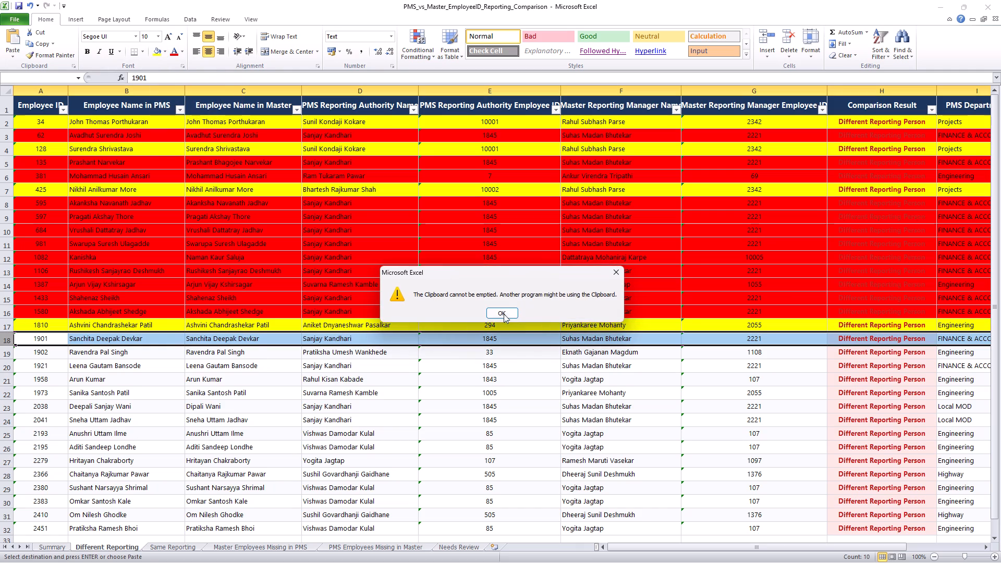
pyautogui.click(506, 310)
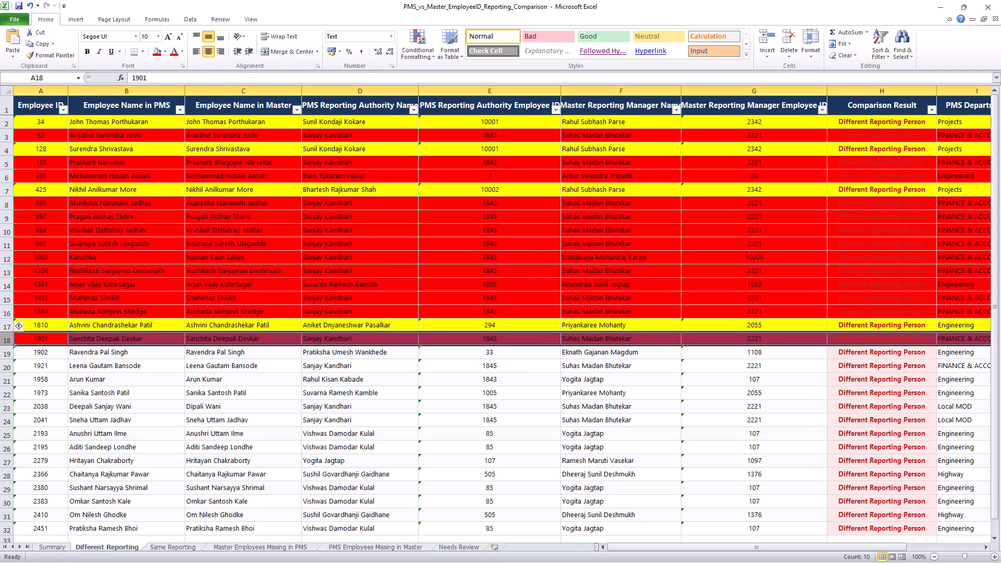
# Copy the Employee ID from row 19 and search for that ID in the Monarch HR Employees Directory in Chrome.
pyautogui.click(35, 359)
pyautogui.hotkey('ctrl', 'c')
pyautogui.hotkey('alt', 'Tab')
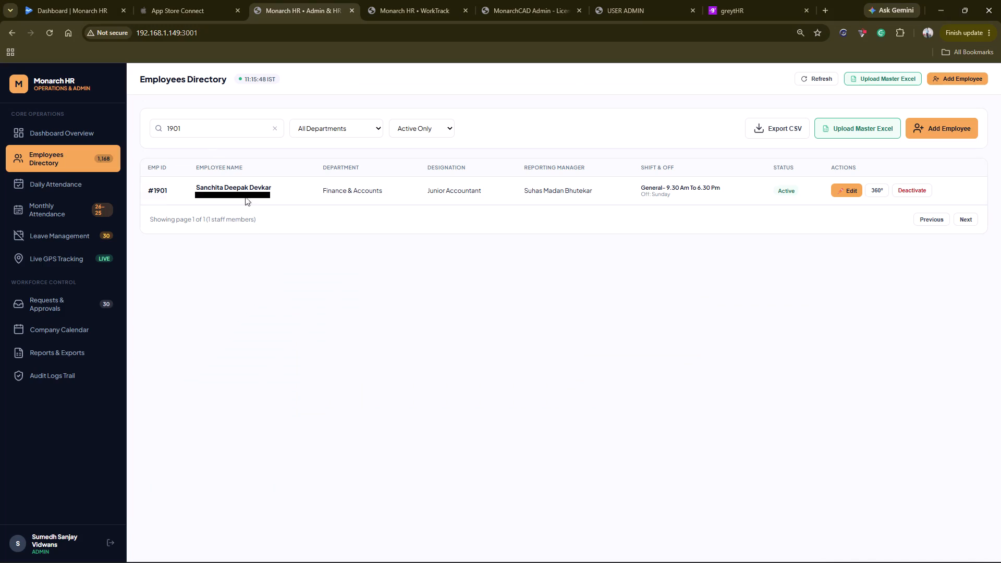
pyautogui.click(209, 130)
pyautogui.press('BackSpace')
pyautogui.press('2')
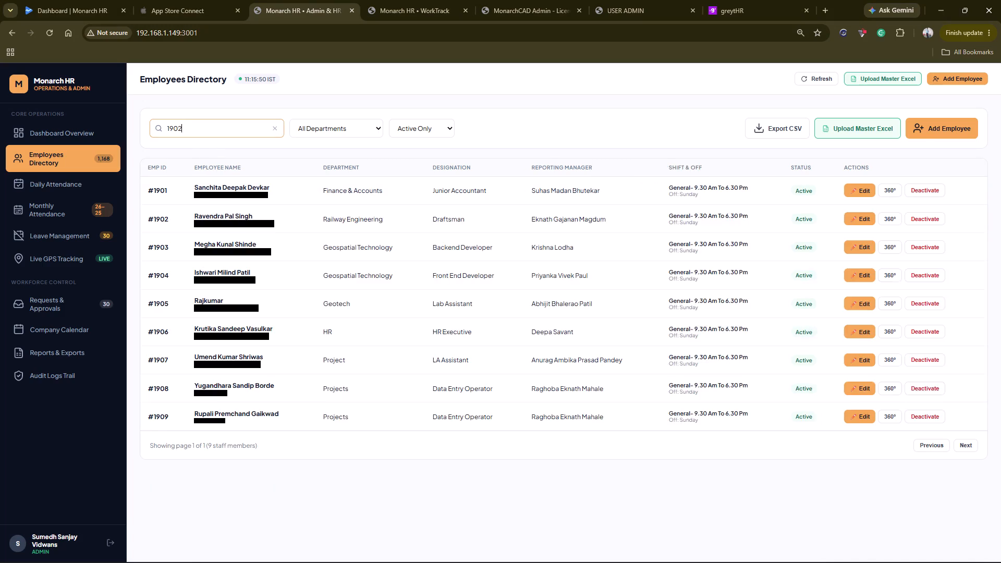
# In the profile form opened from the directory result, set the direct reporting manager to row 19's Railway Engineering PMS reporting authority and save.
pyautogui.click(849, 193)
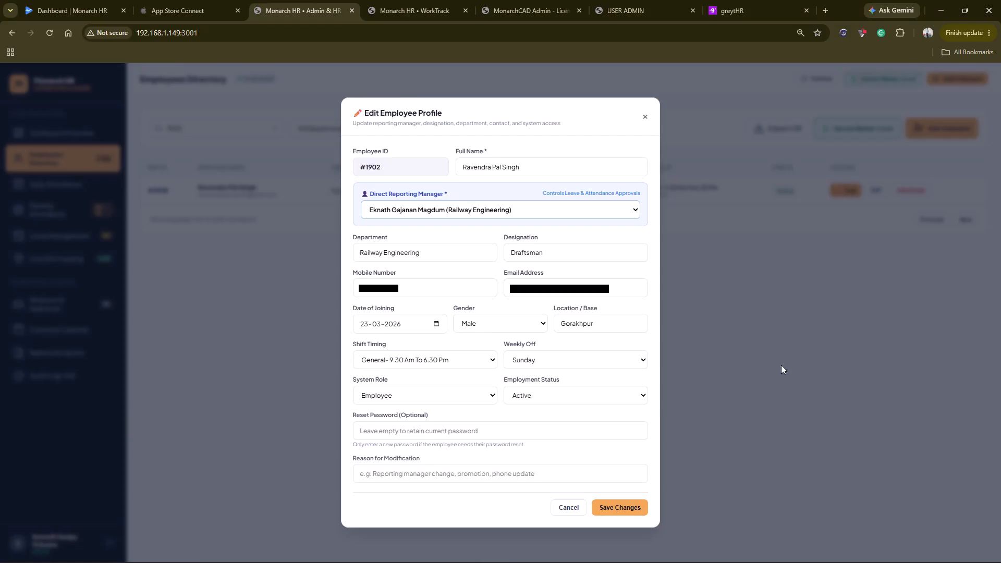
pyautogui.hotkey('alt', 'Tab')
pyautogui.hotkey('alt', 'Tab')
pyautogui.click(462, 204)
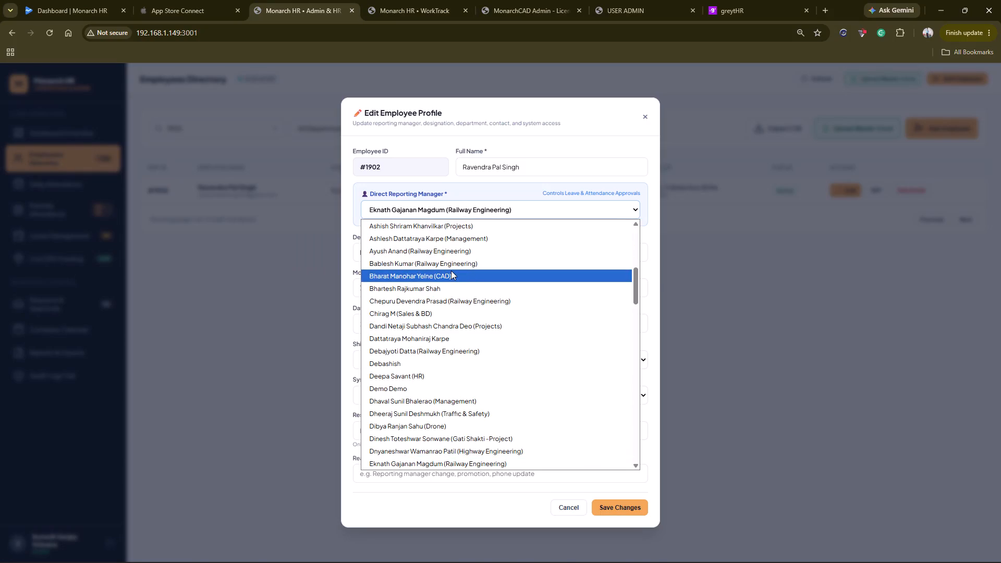
pyautogui.scroll(-5, 467, 328)
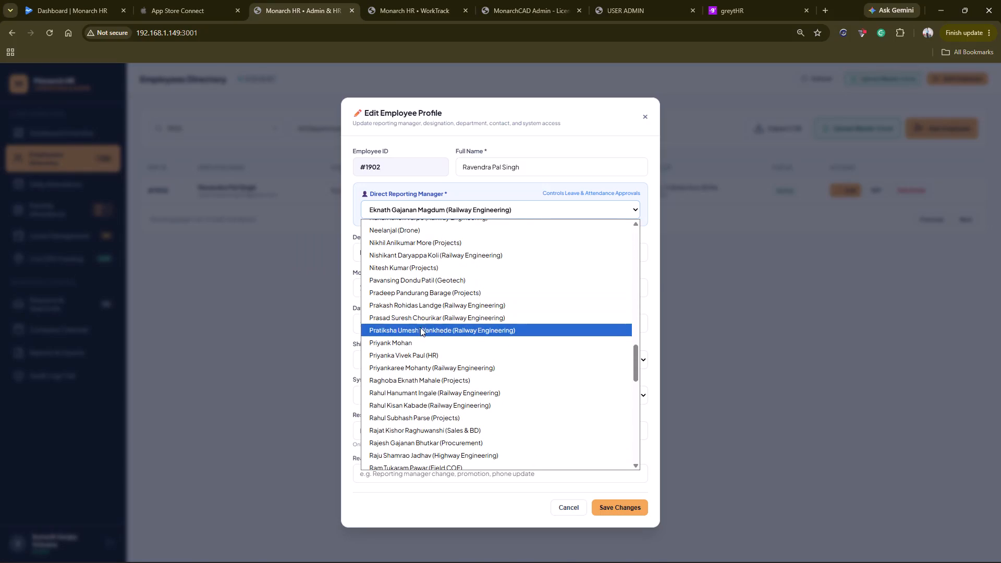
pyautogui.click(419, 331)
pyautogui.hotkey('alt', 'Tab')
pyautogui.hotkey('alt', 'Tab')
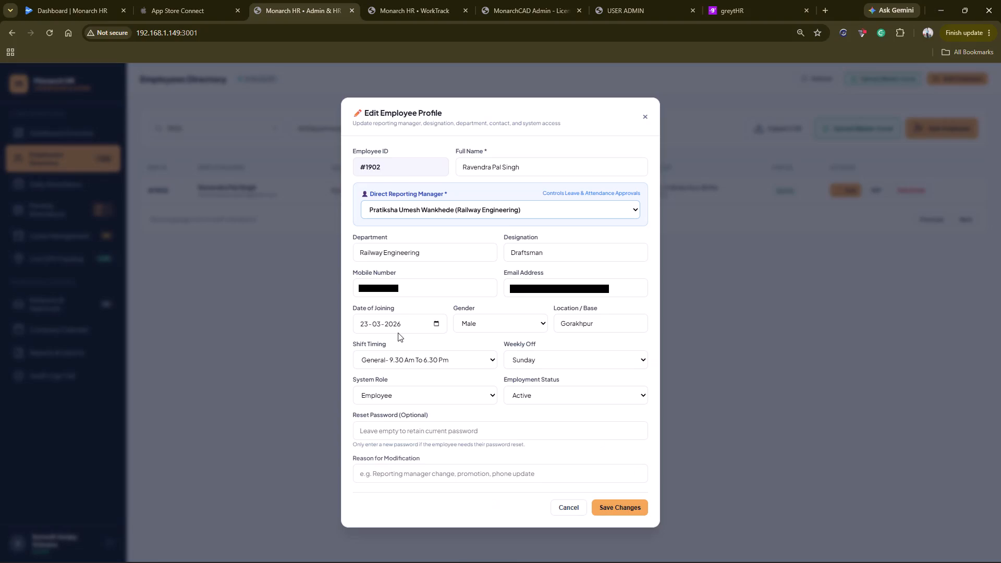
pyautogui.hotkey('alt', 'Tab')
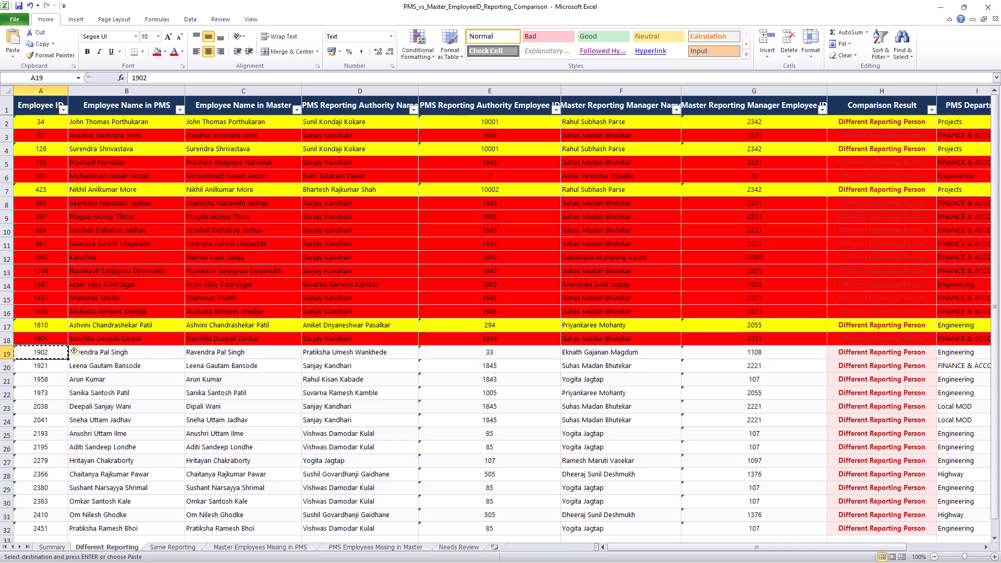
pyautogui.hotkey('alt', 'Tab')
pyautogui.click(618, 509)
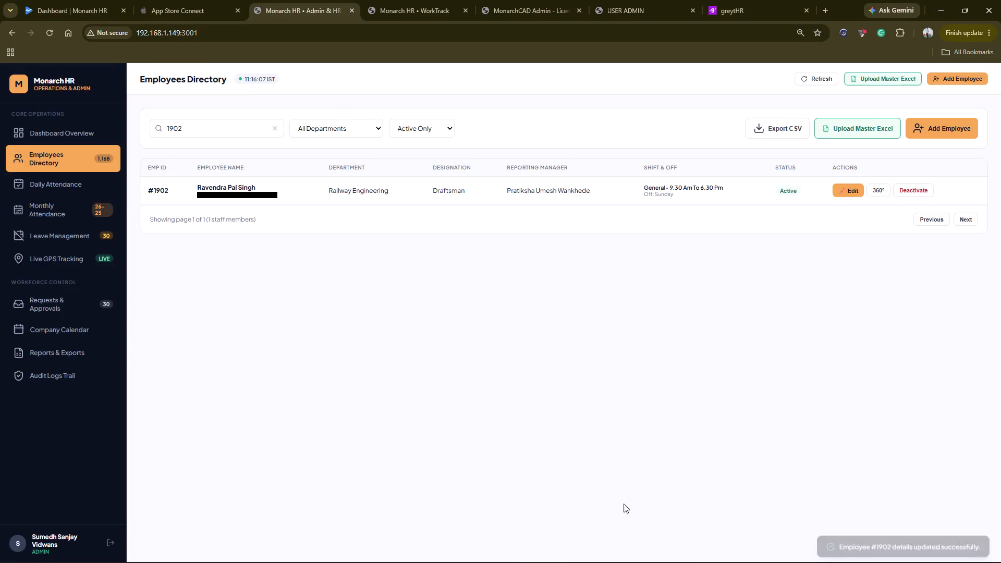
# Return to the Excel comparison and fill row 19 on the Different Reporting sheet with red.
pyautogui.hotkey('alt', 'Tab')
pyautogui.click(9, 354)
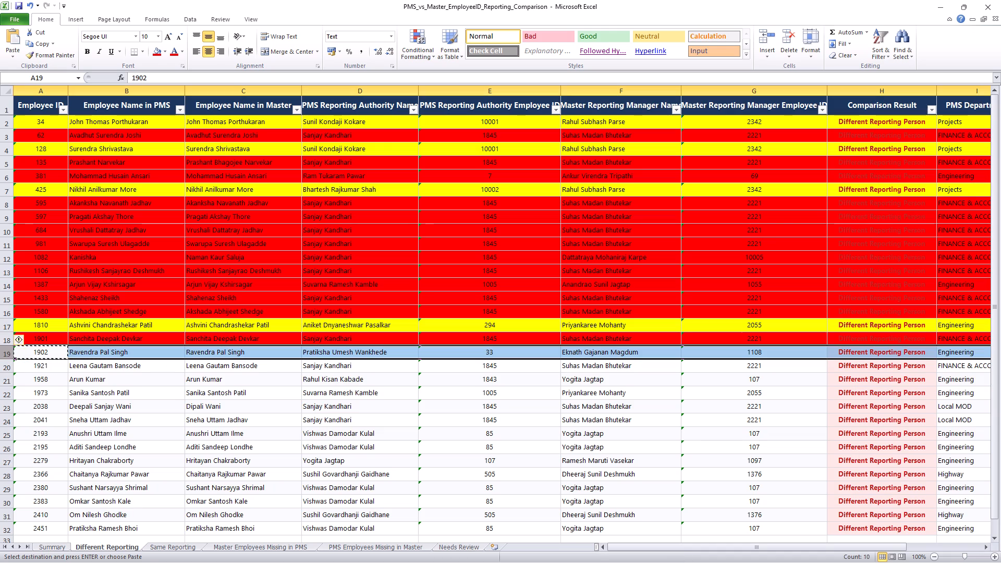
pyautogui.click(161, 53)
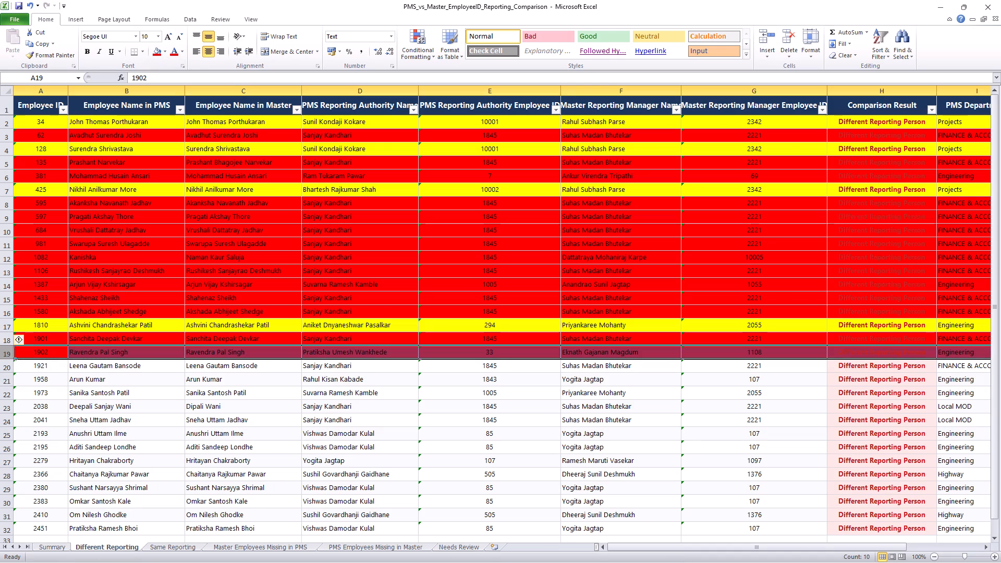
# Copy the Employee ID from row 20 and search for that ID in the Monarch HR Employees Directory in Chrome.
pyautogui.click(56, 363)
pyautogui.hotkey('ctrl', 'c')
pyautogui.hotkey('alt', 'Tab')
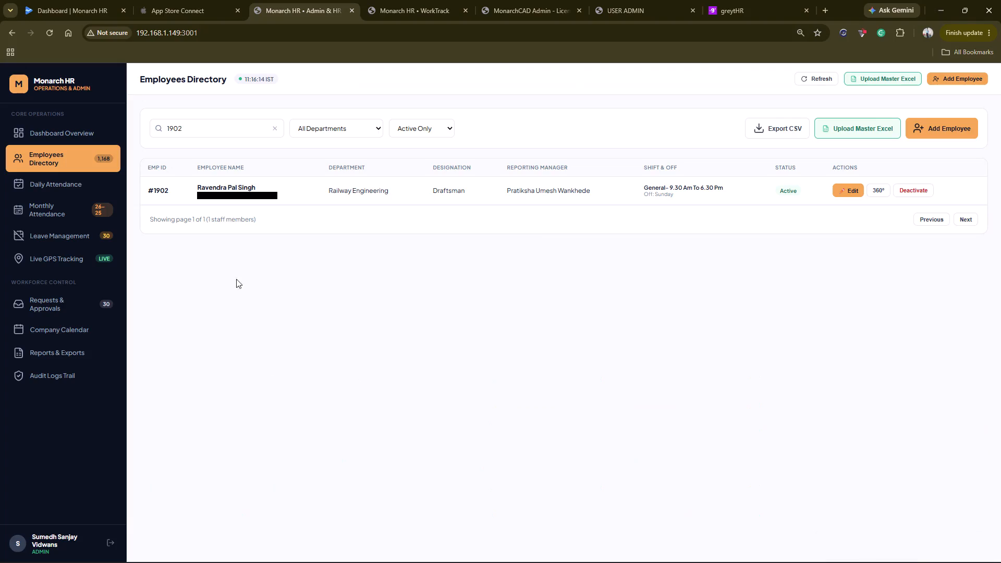
pyautogui.click(184, 127)
pyautogui.hotkey('ctrl', 'a')
pyautogui.hotkey('ctrl', 'v')
pyautogui.press('Return')
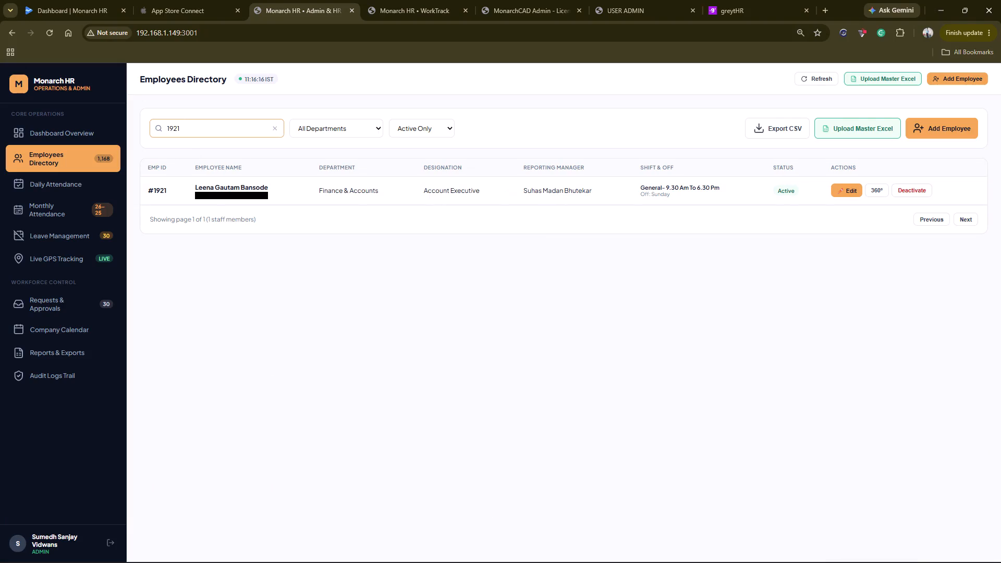
# In the profile form opened from the directory, set the direct reporting manager to row 20's Finance & Accounts PMS reporting authority and save.
pyautogui.click(847, 192)
pyautogui.hotkey('alt', 'Tab')
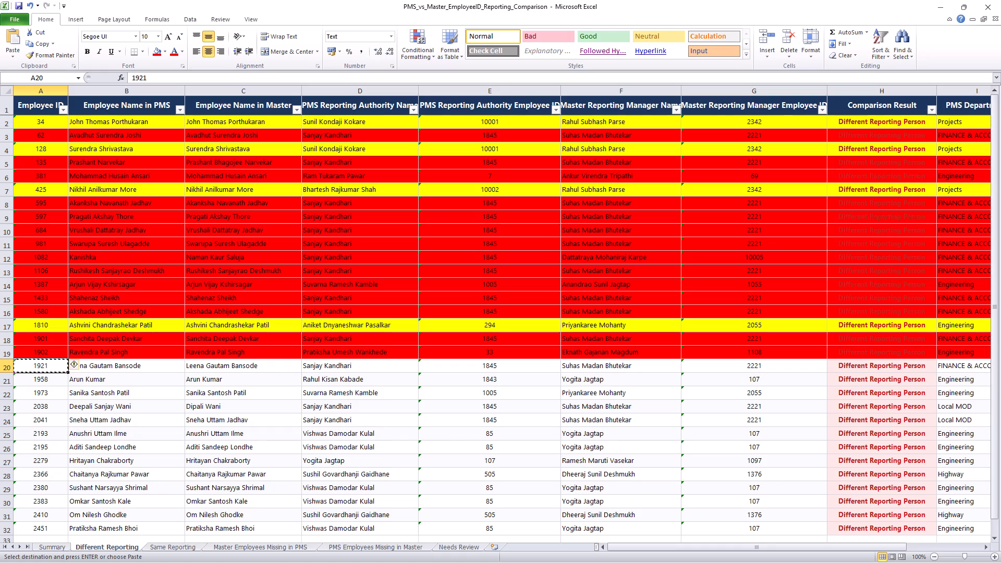
pyautogui.hotkey('alt', 'Tab')
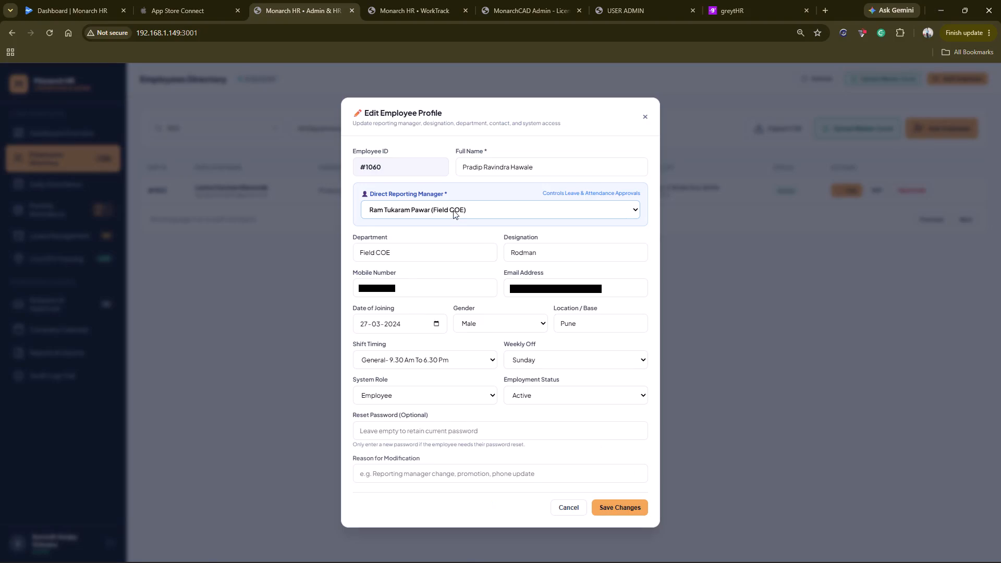
pyautogui.click(453, 210)
pyautogui.scroll(-3, 498, 366)
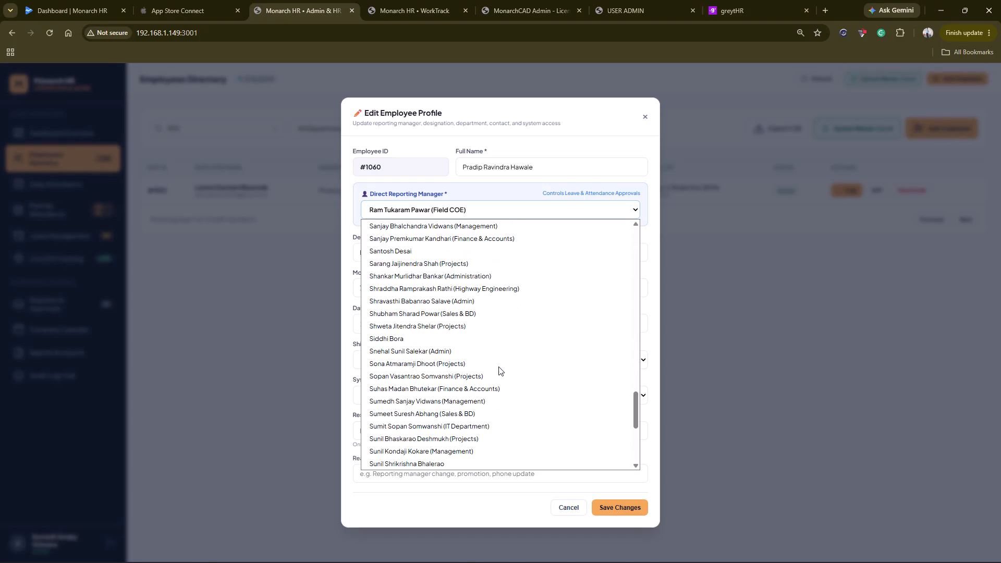
pyautogui.click(456, 243)
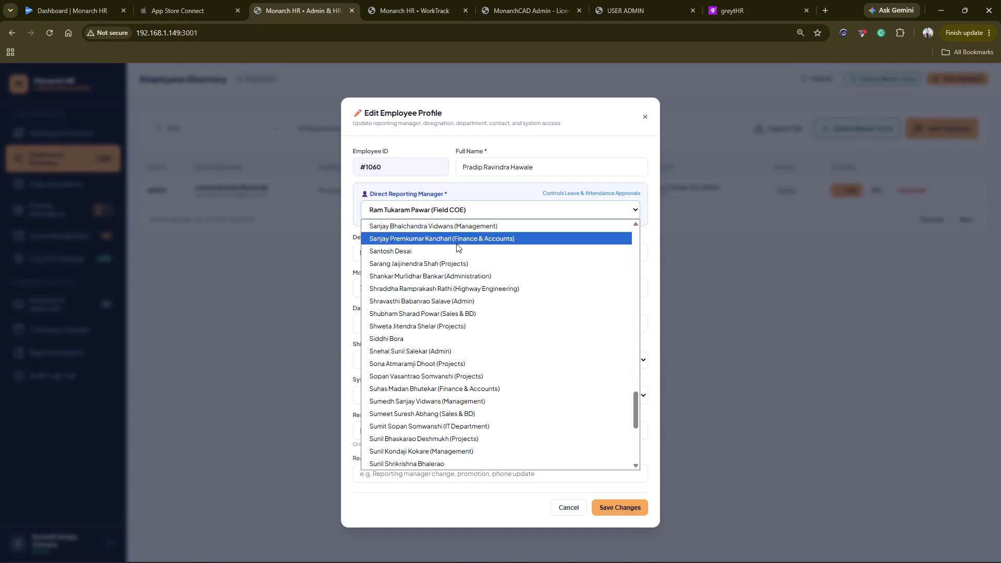
pyautogui.click(612, 505)
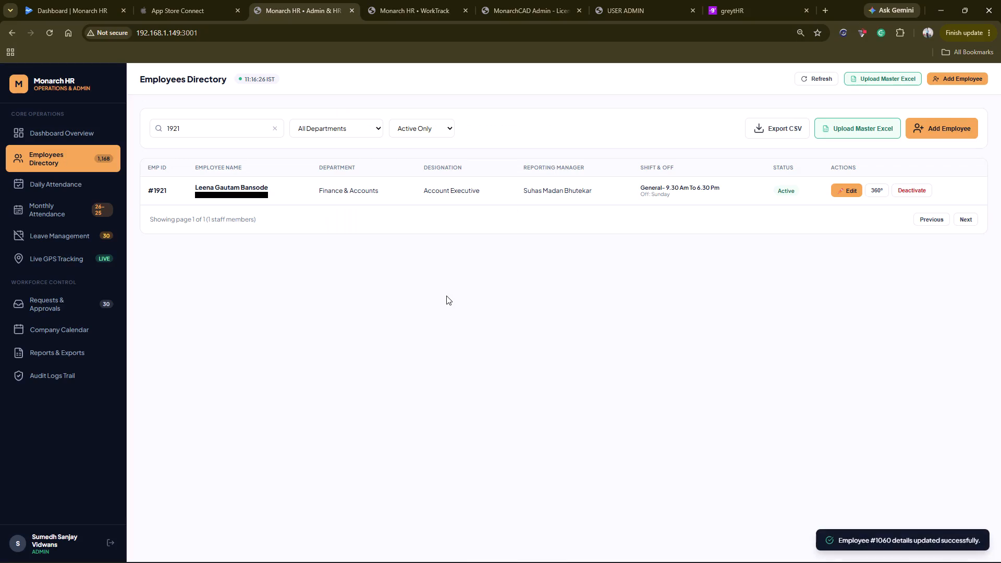
# Return to the Excel comparison and fill row 20 on the Different Reporting sheet with red.
pyautogui.hotkey('alt', 'Tab')
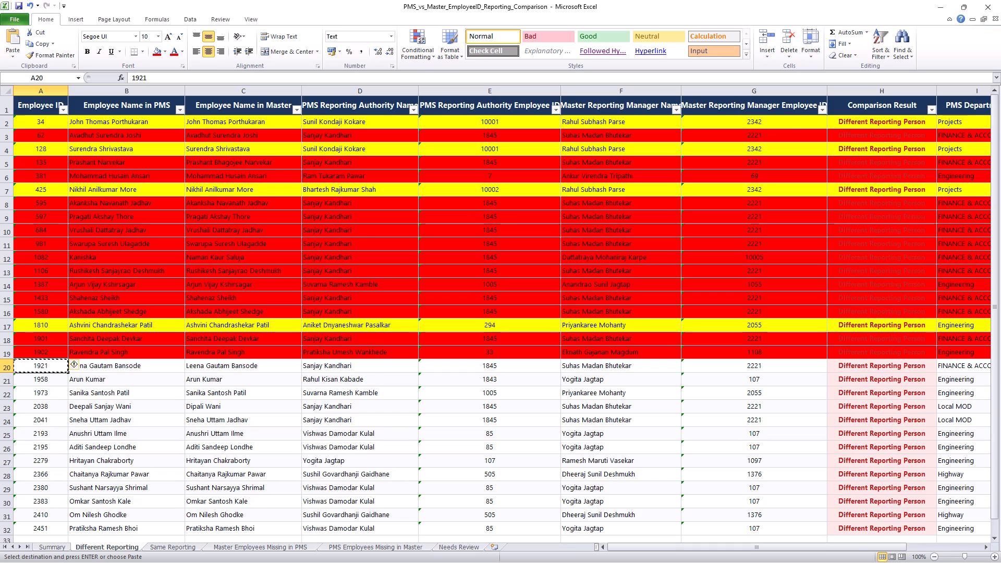
pyautogui.click(4, 366)
pyautogui.click(157, 52)
# Copy the Employee ID from row 21 and search for that ID in the Monarch HR Employees Directory in Chrome.
pyautogui.scroll(-1, 303, 312)
pyautogui.click(40, 339)
pyautogui.hotkey('ctrl', 'c')
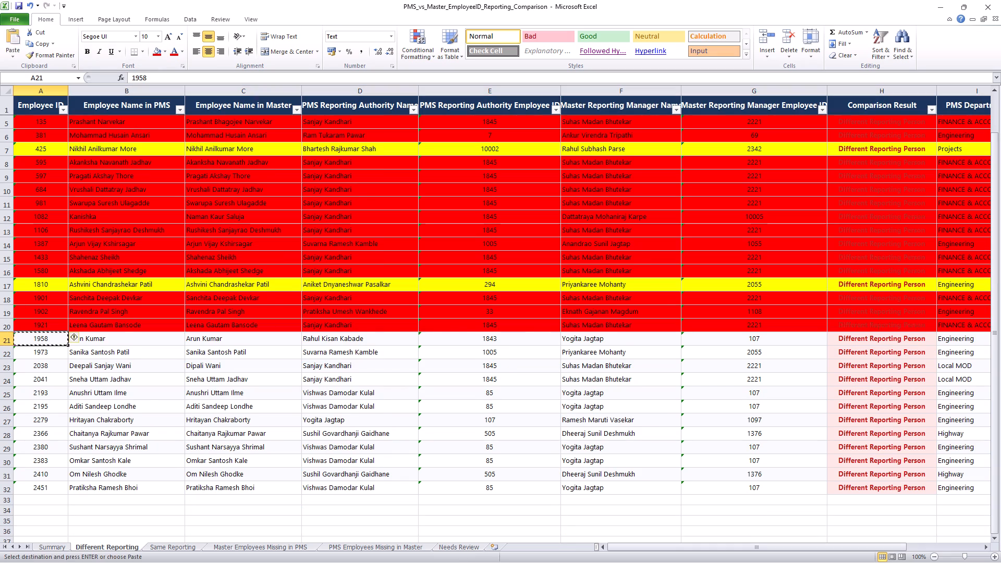
pyautogui.hotkey('alt', 'Tab')
pyautogui.moveTo(197, 120); pyautogui.dragTo(105, 116)
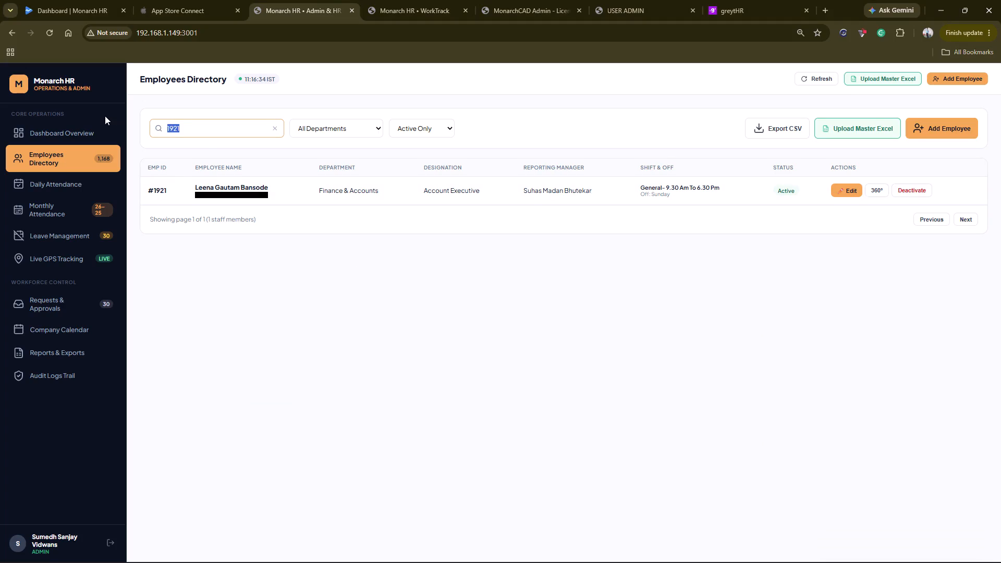
pyautogui.hotkey('ctrl', 'v')
pyautogui.press('Return')
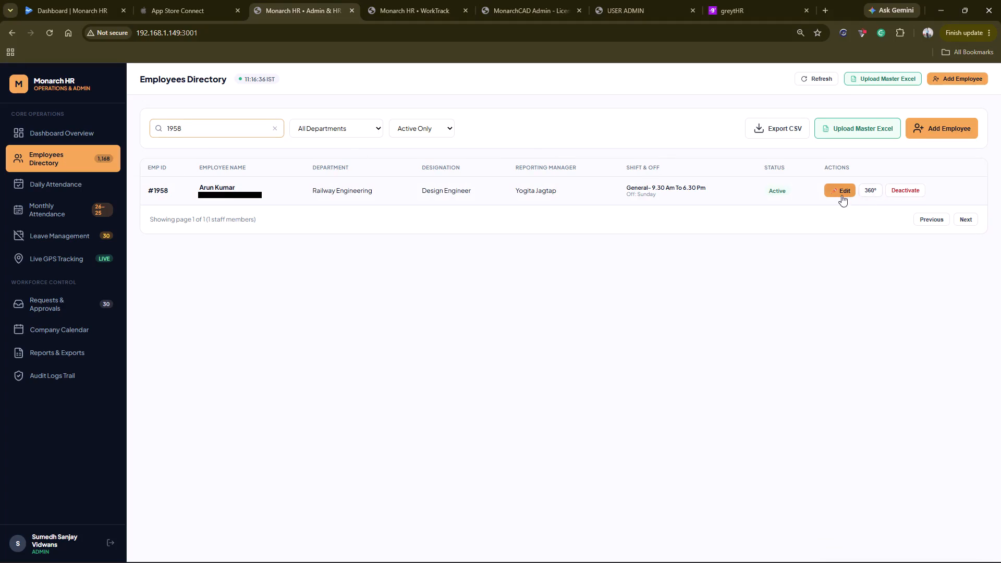
# In the profile form opened from the directory result, set the direct reporting manager to row 21's Railway Engineering PMS reporting authority and save.
pyautogui.click(841, 195)
pyautogui.hotkey('alt', 'Tab')
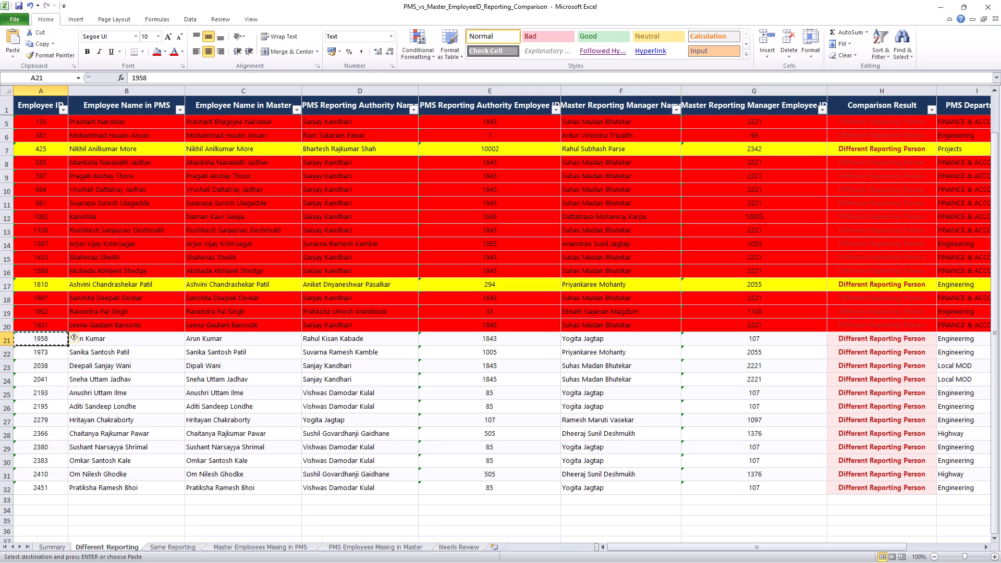
pyautogui.hotkey('alt', 'Tab')
pyautogui.click(423, 202)
pyautogui.scroll(-1, 432, 342)
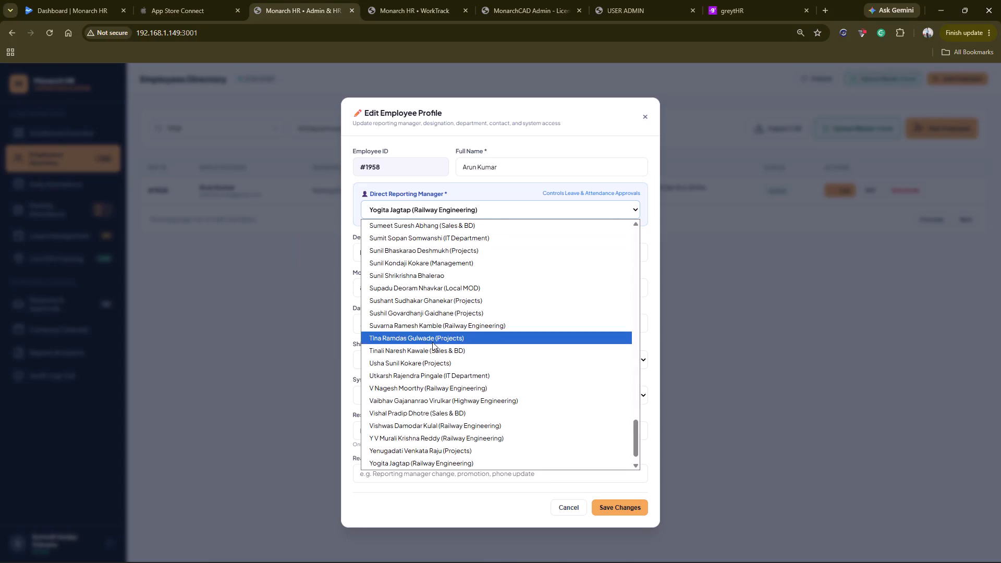
pyautogui.scroll(-3, 432, 342)
pyautogui.scroll(3, 432, 342)
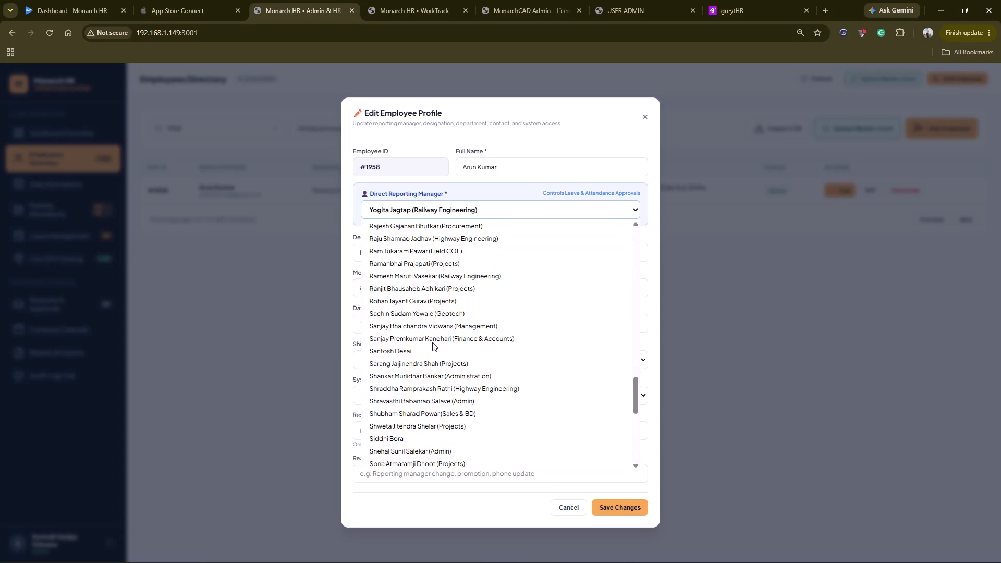
pyautogui.scroll(1, 432, 342)
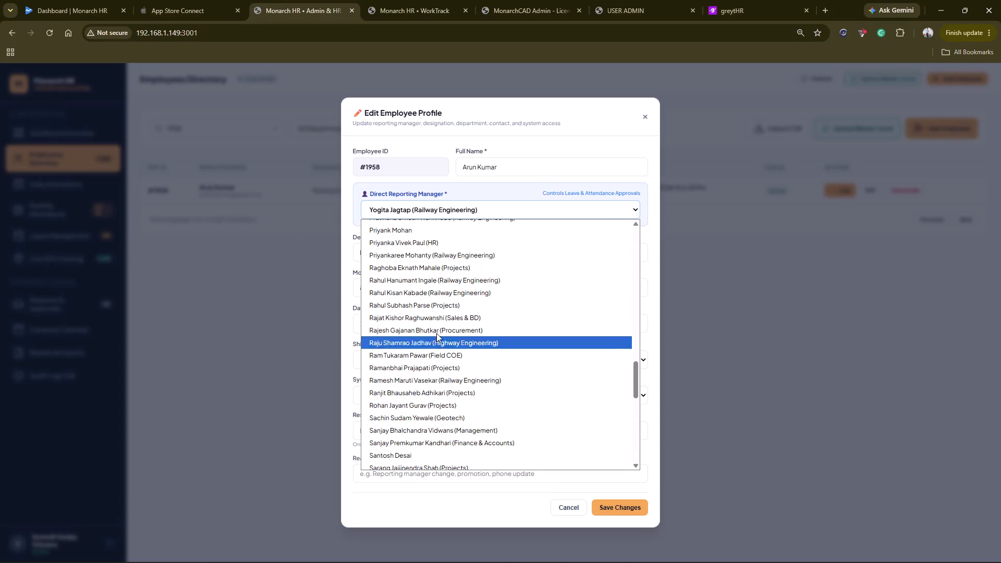
pyautogui.hotkey('alt', 'Tab')
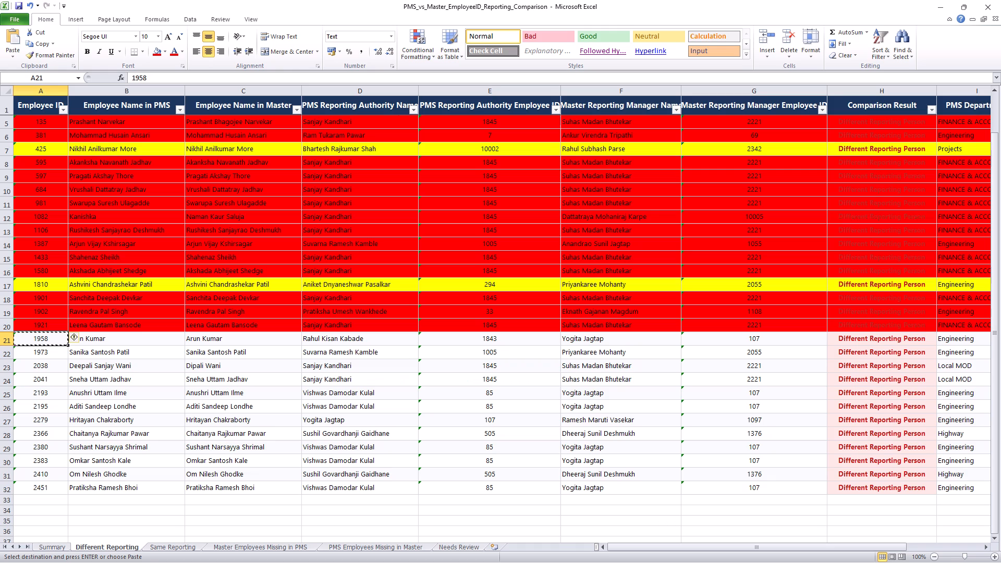
pyautogui.hotkey('alt', 'Tab')
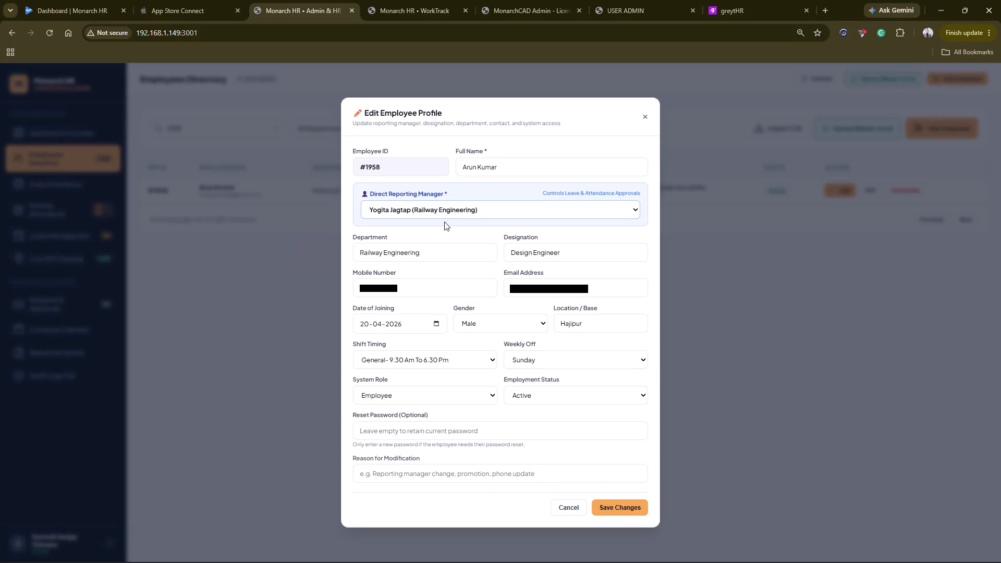
pyautogui.click(446, 214)
pyautogui.scroll(-2, 434, 364)
pyautogui.scroll(4, 434, 364)
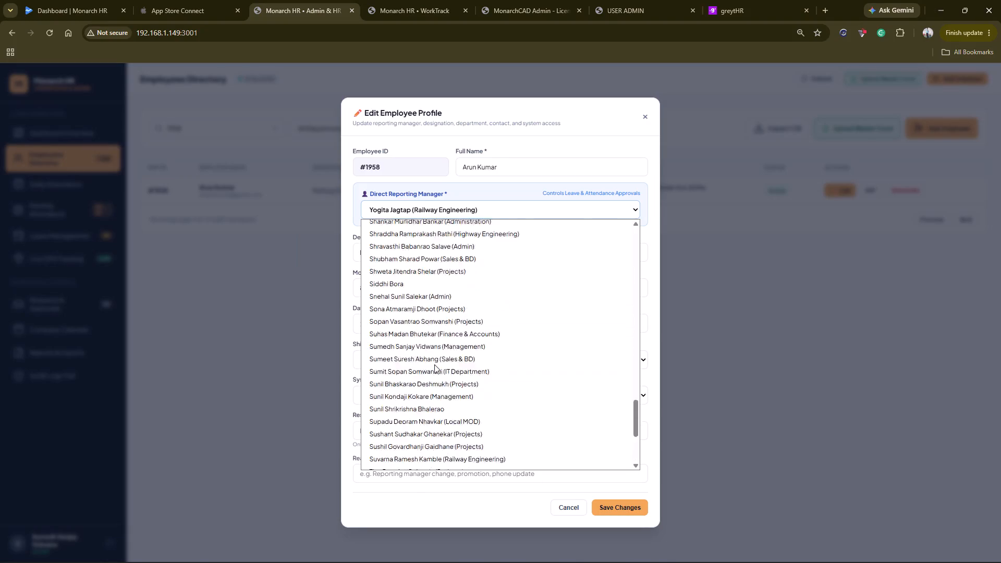
pyautogui.scroll(5, 434, 364)
pyautogui.scroll(-4, 434, 364)
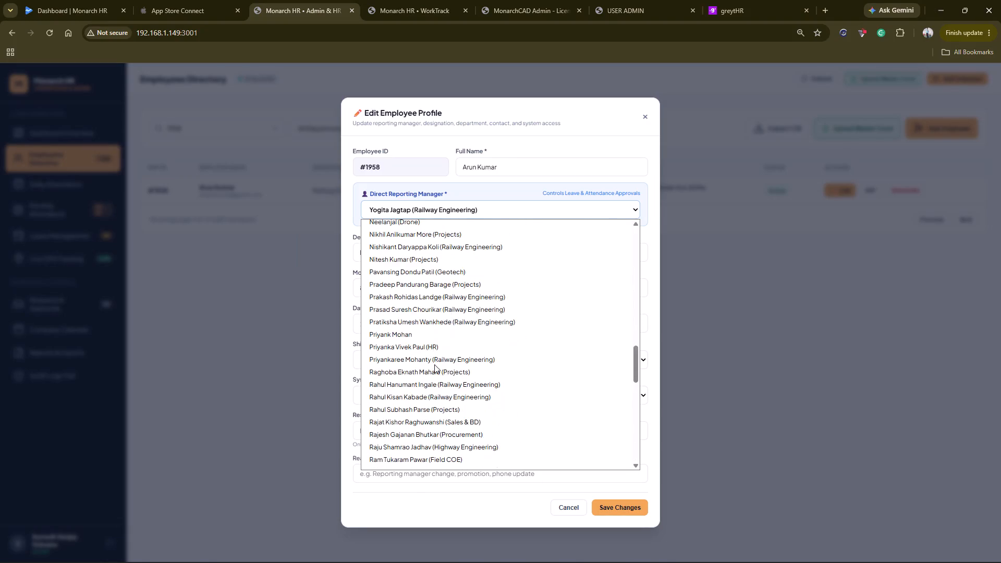
pyautogui.scroll(-1, 434, 364)
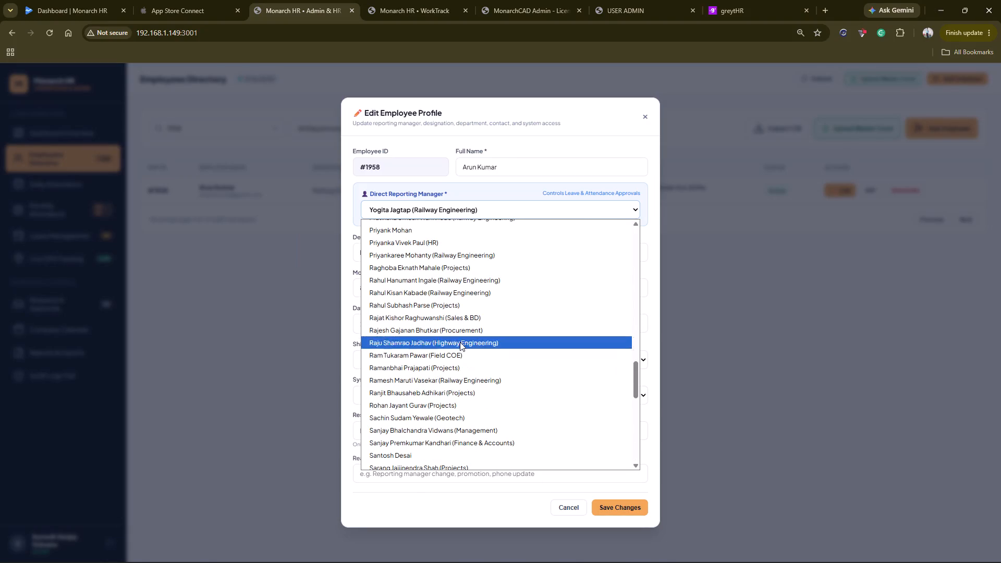
pyautogui.click(447, 293)
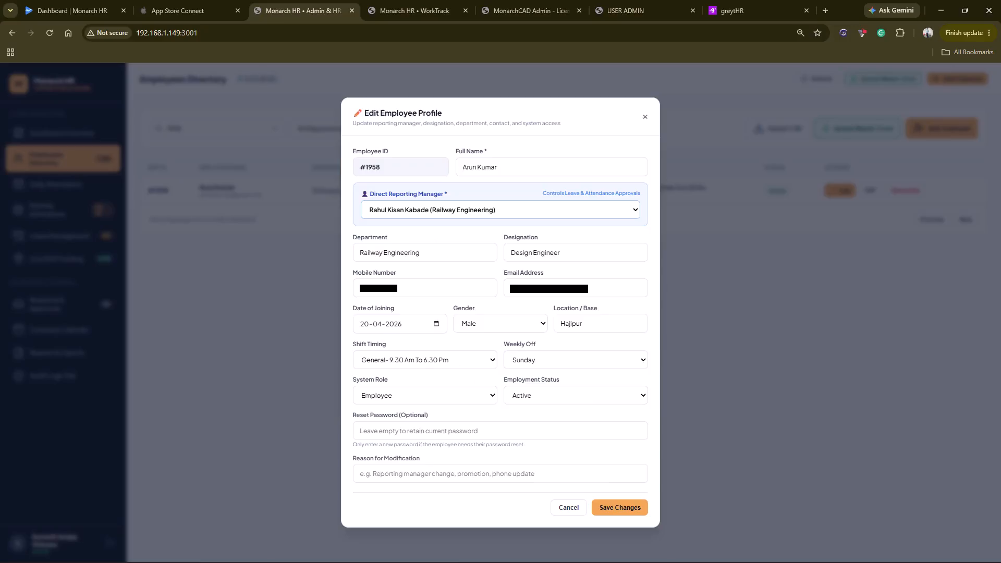
pyautogui.hotkey('alt', 'Tab')
pyautogui.hotkey('alt', 'Tab')
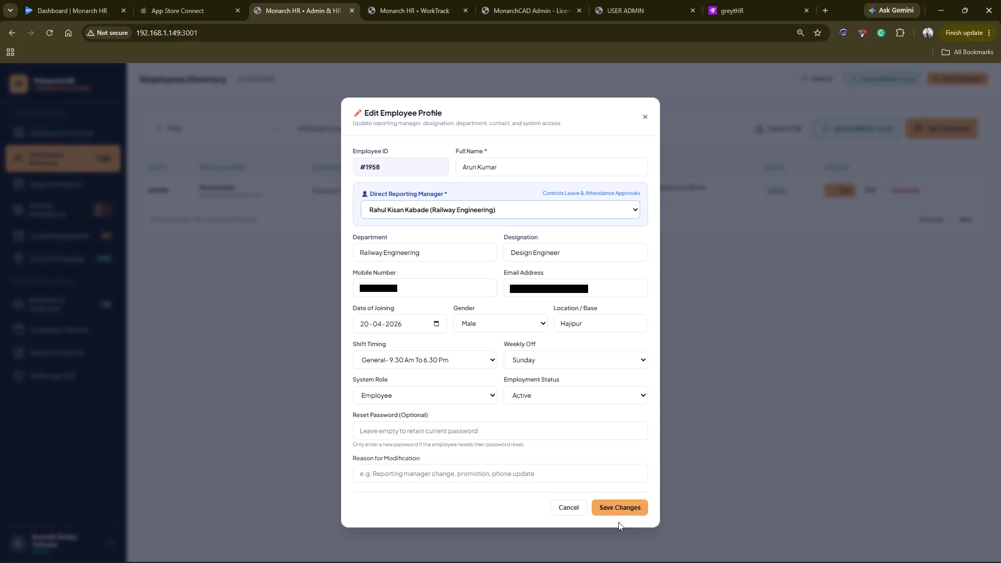
pyautogui.click(622, 507)
# Return to the Excel comparison and fill row 21 on the Different Reporting sheet with red.
pyautogui.hotkey('alt', 'Tab')
pyautogui.click(3, 334)
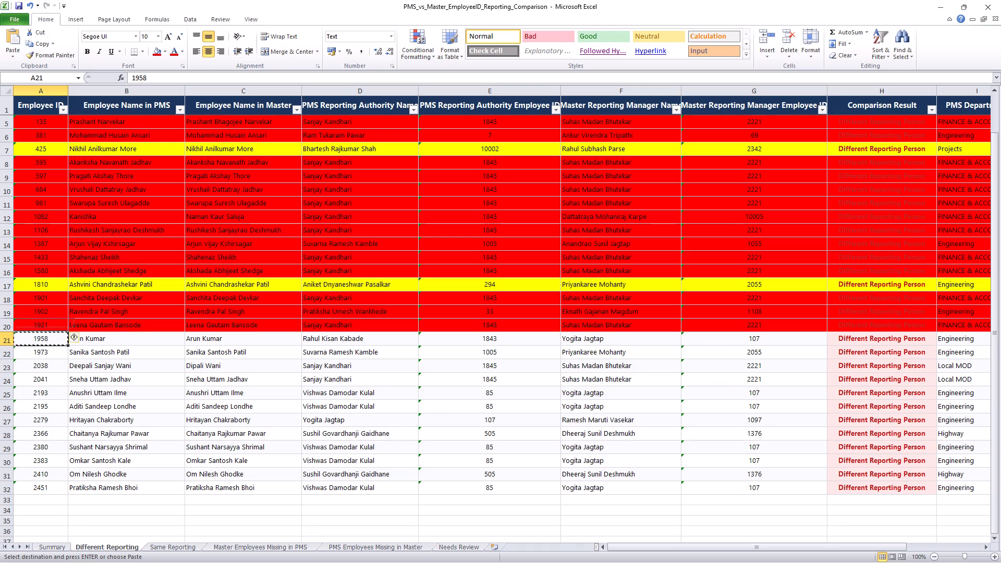
pyautogui.click(3, 339)
pyautogui.click(161, 54)
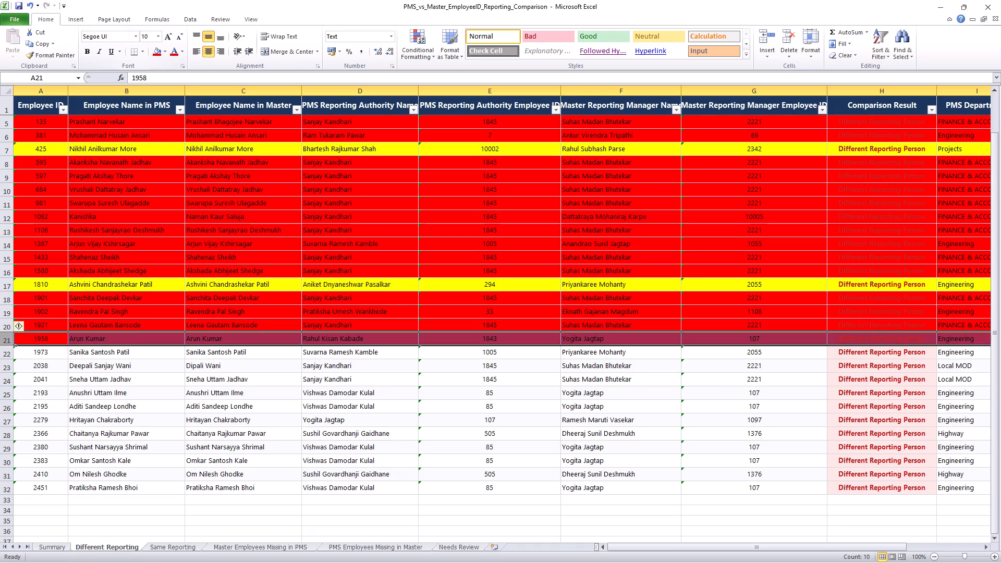
# Copy the Employee ID from row 22 and search for that ID in the Monarch HR Employees Directory in Chrome.
pyautogui.click(43, 353)
pyautogui.hotkey('ctrl', 'c')
pyautogui.hotkey('alt', 'Tab')
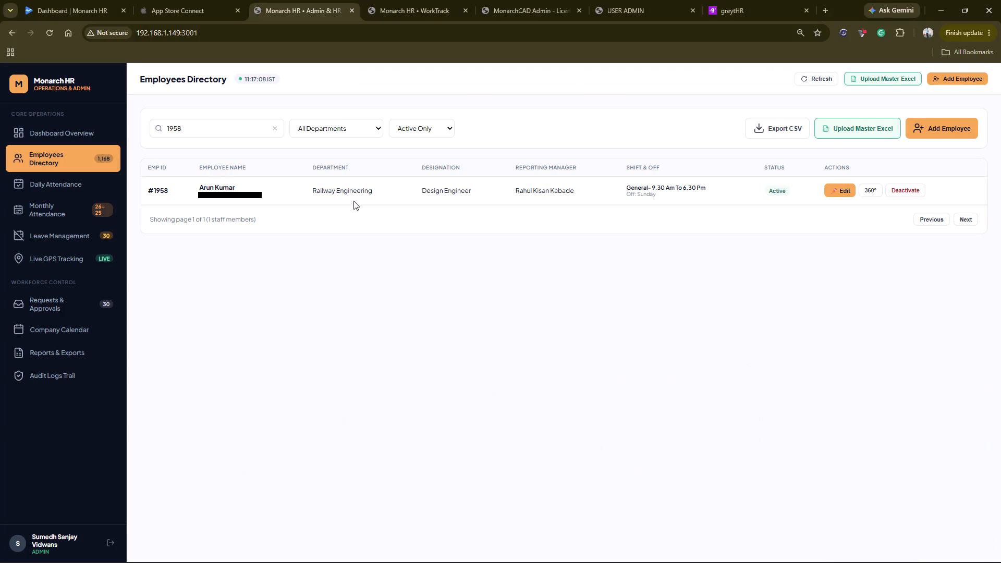
pyautogui.moveTo(205, 128); pyautogui.dragTo(91, 114)
pyautogui.hotkey('ctrl', 'v')
pyautogui.press('Return')
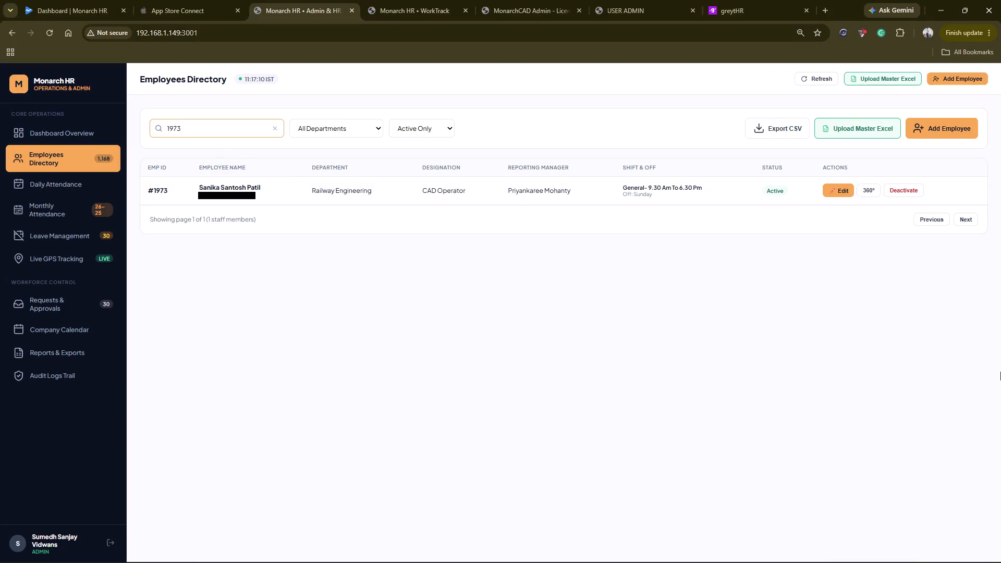
# Open the profile form from the directory result and look through the direct reporting manager list for row 22's PMS reporting authority in Excel.
pyautogui.click(828, 192)
pyautogui.hotkey('alt', 'Tab')
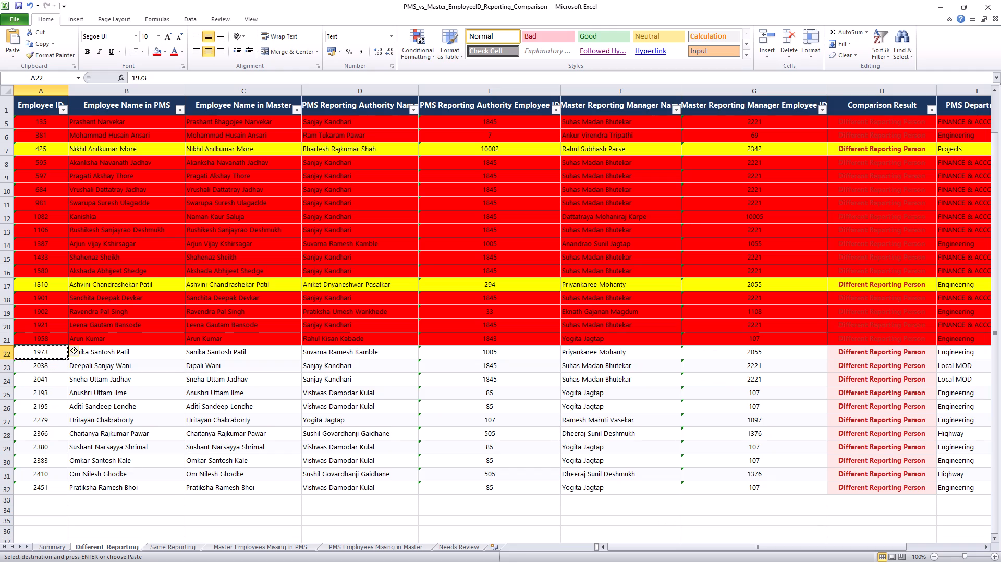
pyautogui.hotkey('alt', 'Tab')
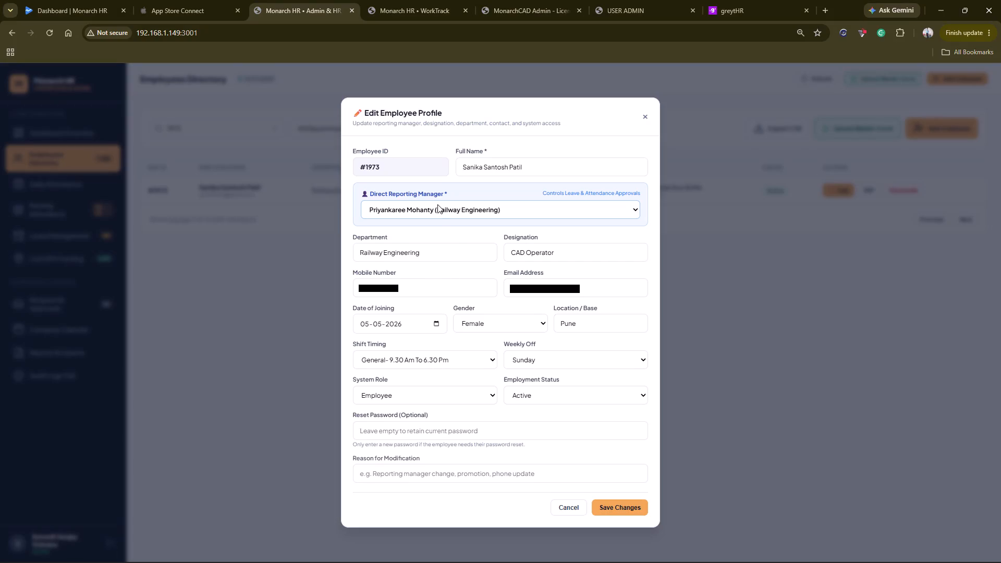
pyautogui.click(437, 204)
pyautogui.scroll(6, 445, 354)
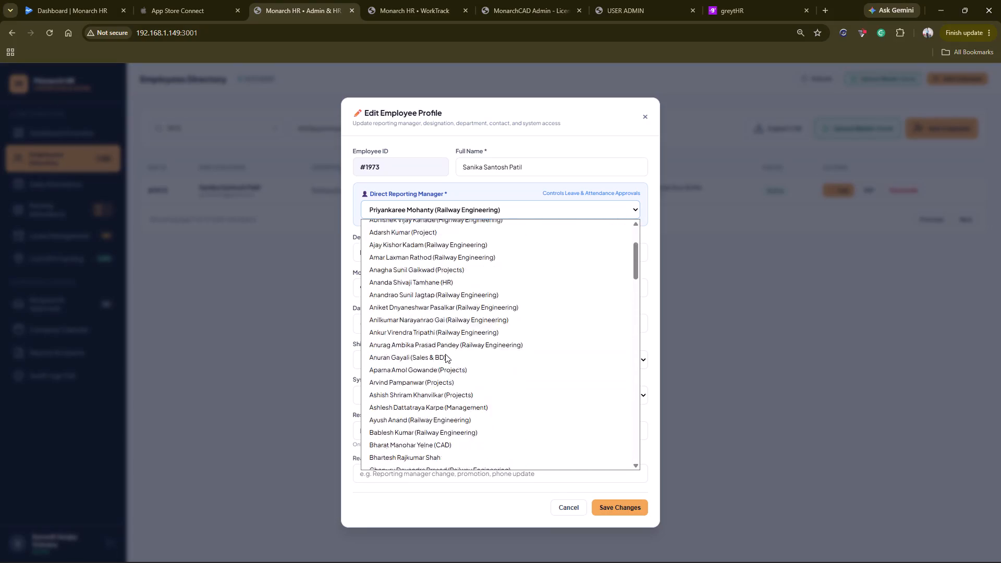
pyautogui.scroll(4, 445, 354)
pyautogui.scroll(-11, 445, 354)
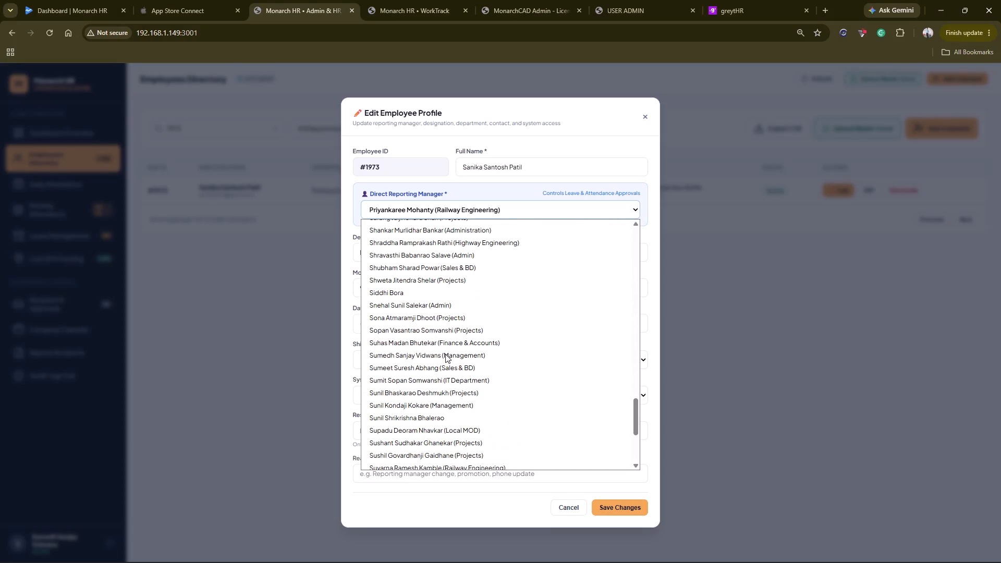
pyautogui.scroll(3, 445, 354)
pyautogui.scroll(-3, 445, 354)
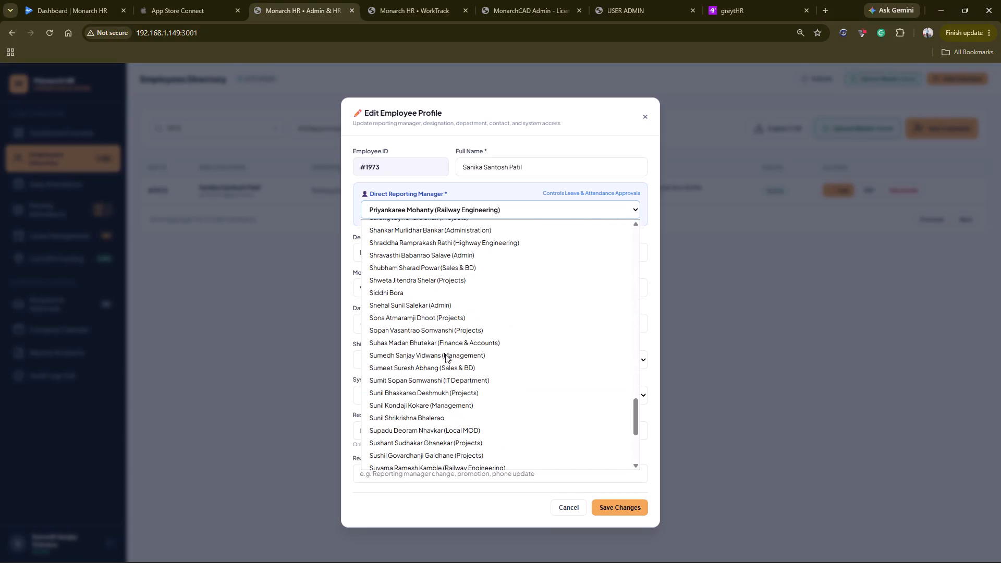
pyautogui.scroll(-1, 445, 354)
pyautogui.hotkey('alt', 'Tab')
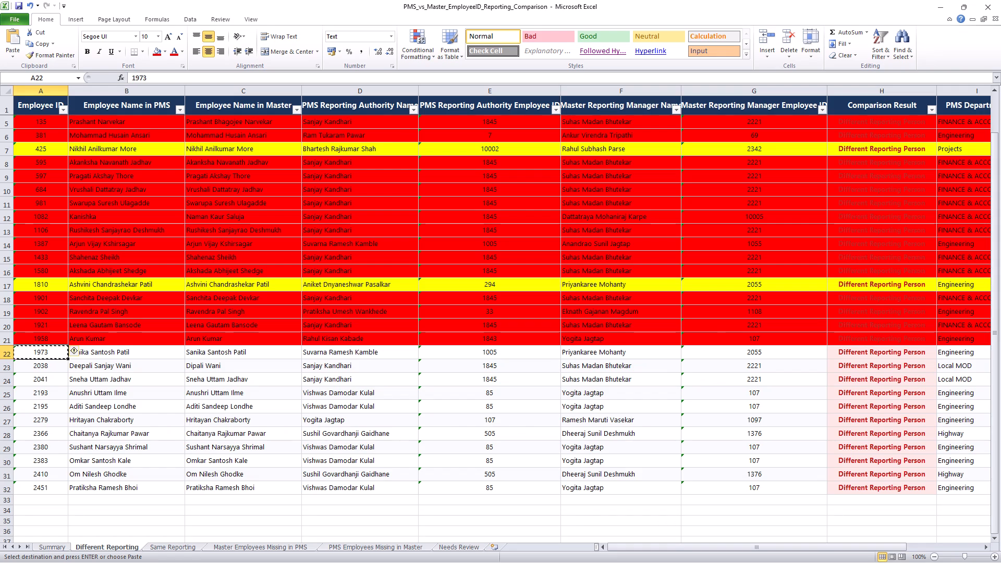
pyautogui.hotkey('alt', 'Tab')
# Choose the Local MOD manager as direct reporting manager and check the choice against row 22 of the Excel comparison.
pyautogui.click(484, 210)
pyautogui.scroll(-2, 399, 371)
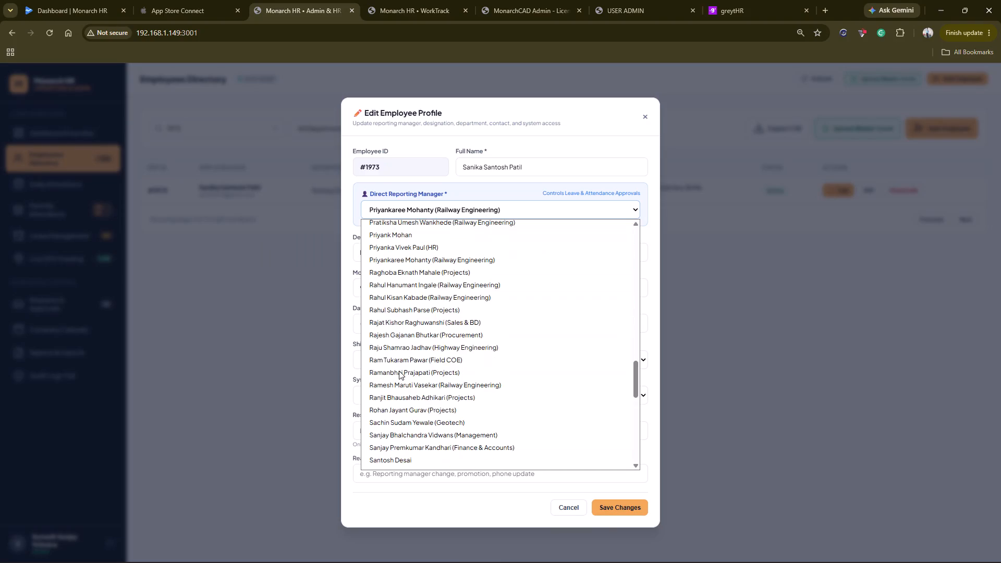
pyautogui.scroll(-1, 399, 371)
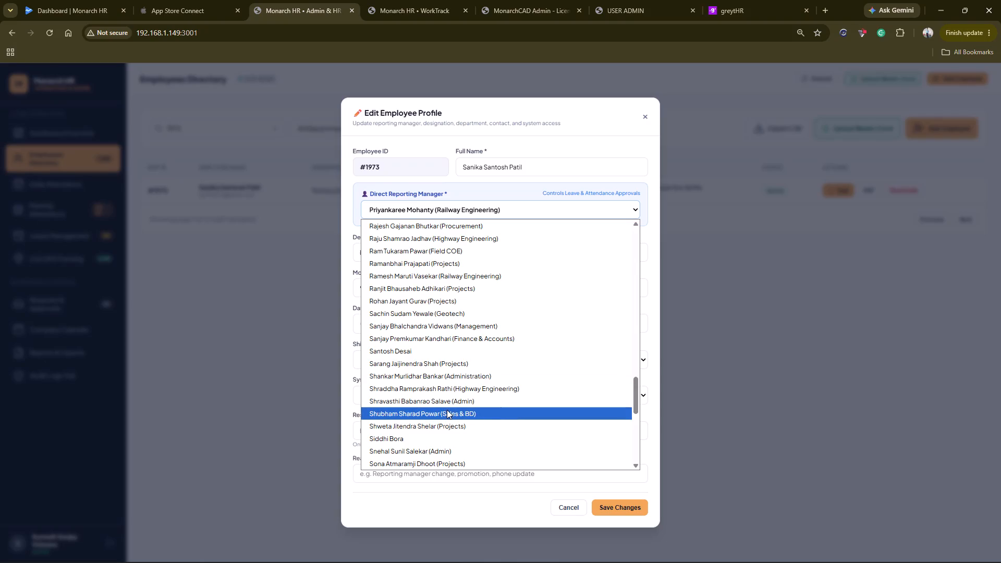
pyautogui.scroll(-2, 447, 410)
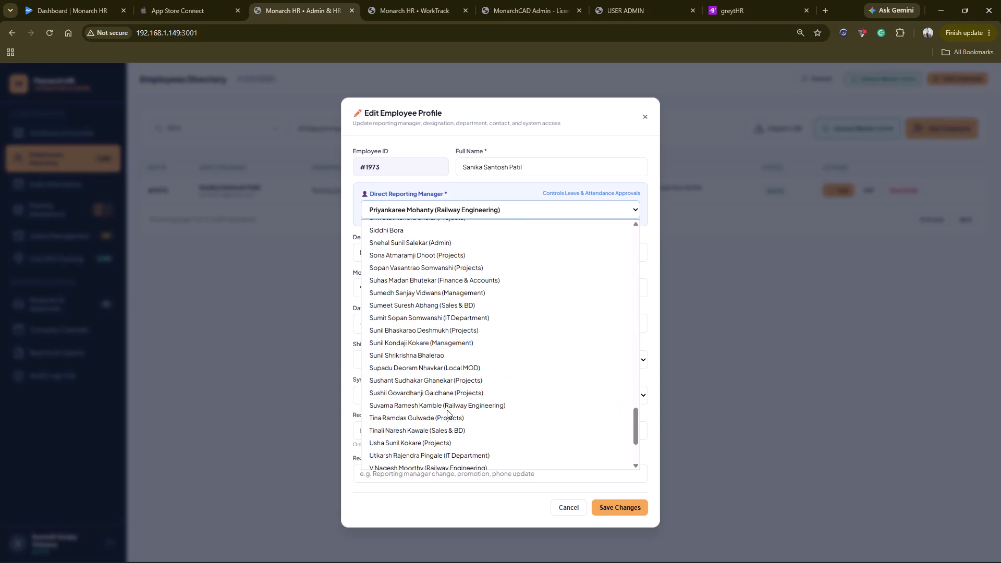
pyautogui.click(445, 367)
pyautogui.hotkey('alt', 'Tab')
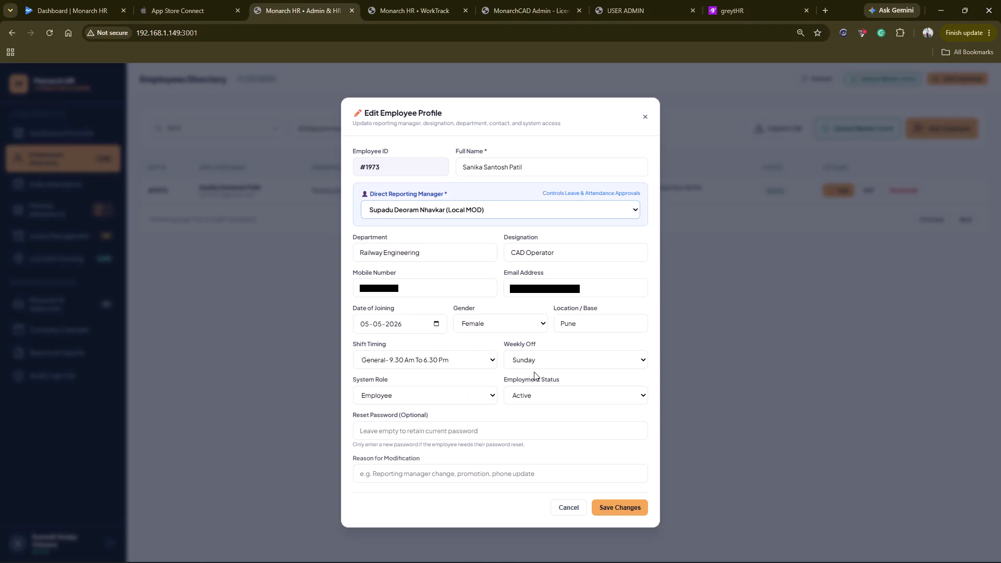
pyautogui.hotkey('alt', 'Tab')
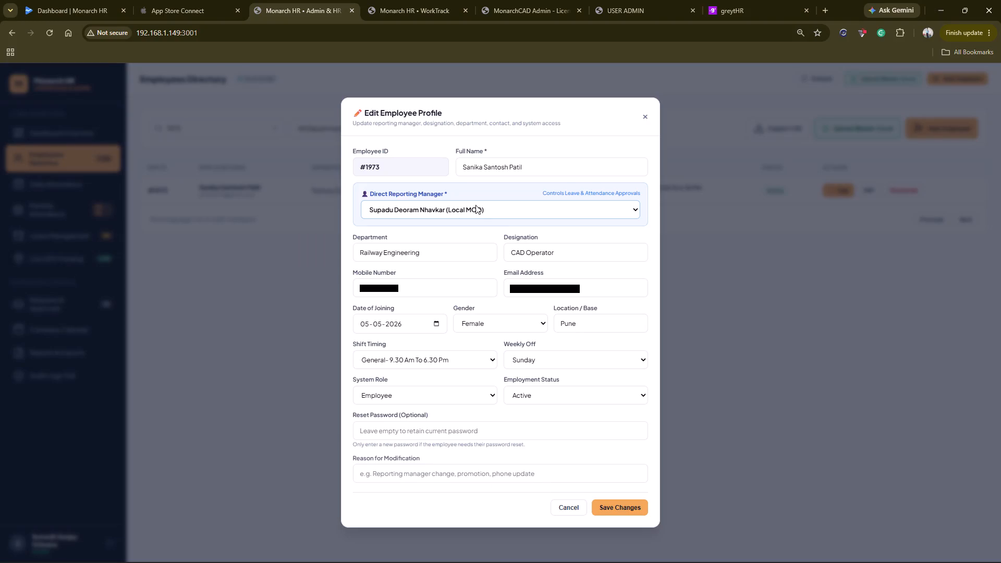
# Set the direct reporting manager to row 22's Railway Engineering PMS reporting authority, checking it against Excel, and save the profile.
pyautogui.click(475, 198)
pyautogui.click(475, 211)
pyautogui.scroll(-1, 466, 423)
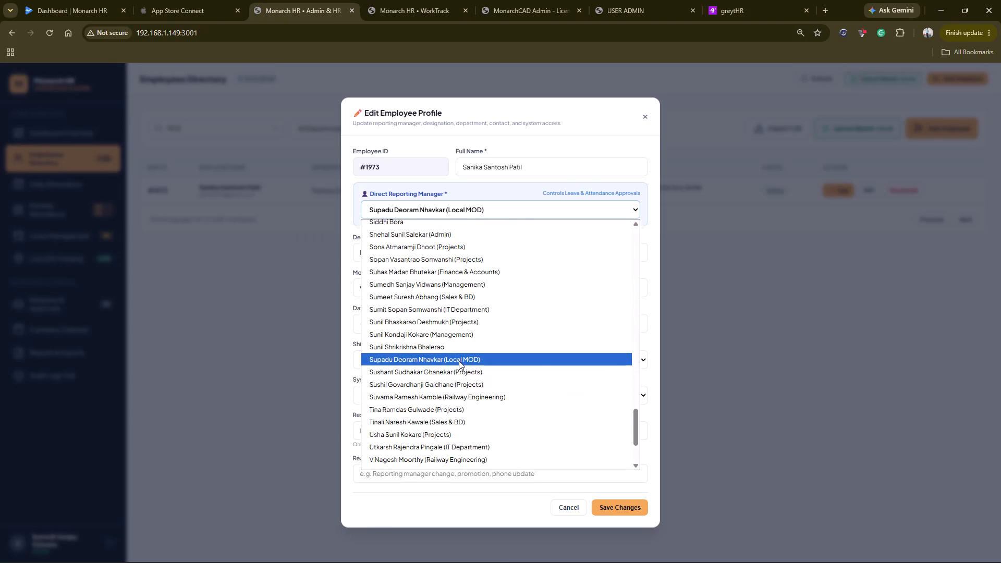
pyautogui.hotkey('alt', 'Tab')
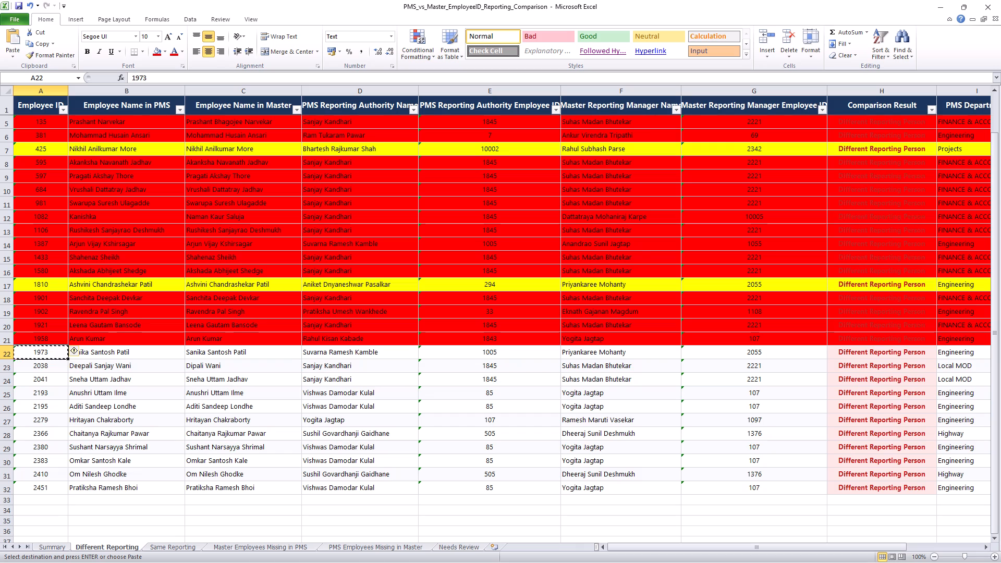
pyautogui.hotkey('alt', 'Tab')
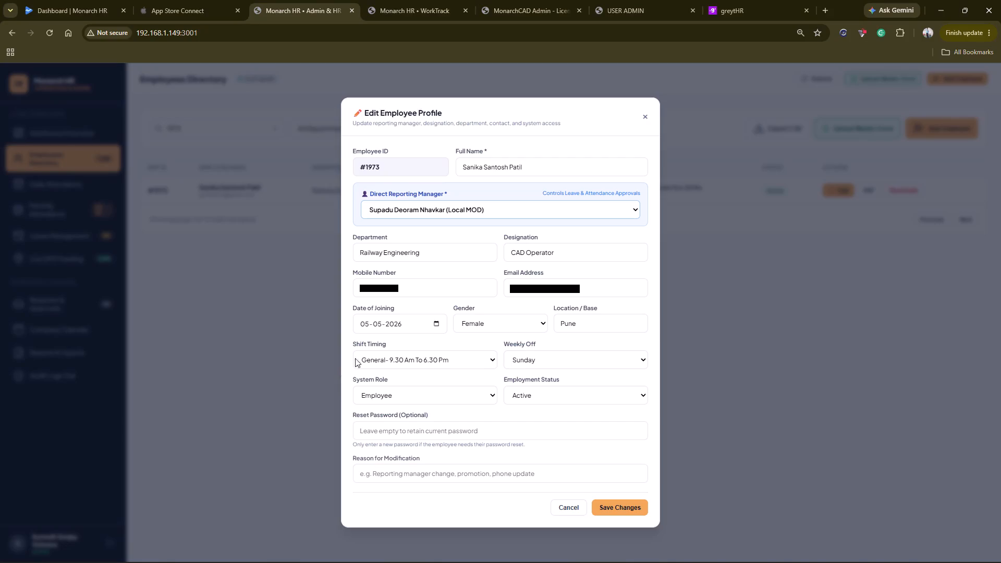
pyautogui.click(454, 201)
pyautogui.scroll(-1, 532, 396)
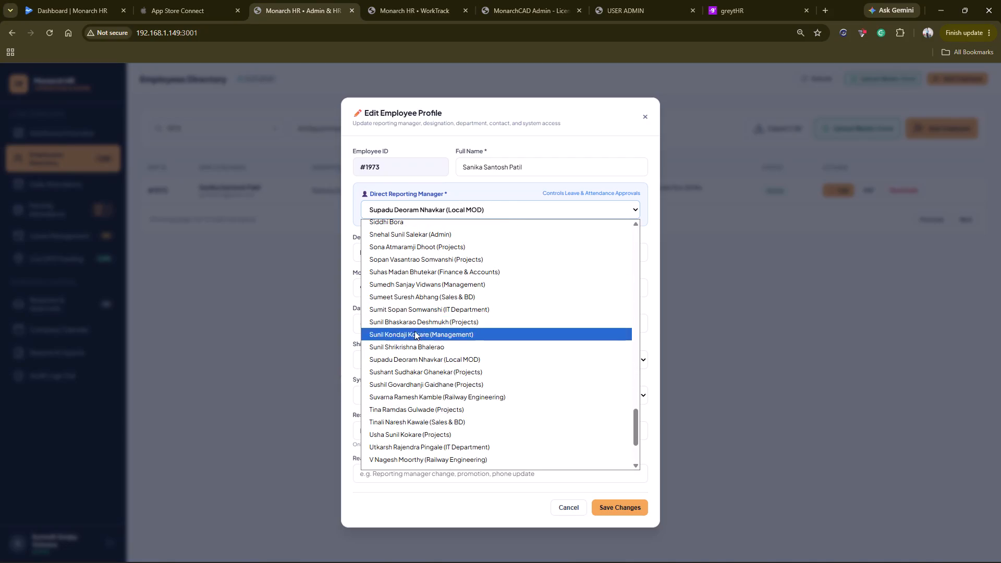
pyautogui.click(430, 397)
pyautogui.hotkey('alt', 'Tab')
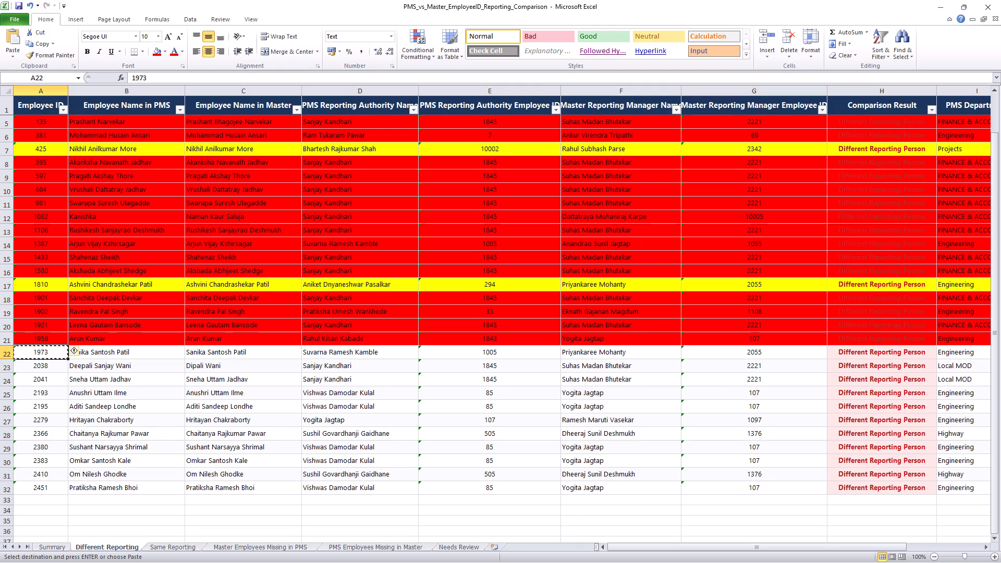
pyautogui.hotkey('alt', 'Tab')
pyautogui.click(607, 509)
# Return to the Excel comparison and fill row 22 on the Different Reporting sheet with red.
pyautogui.hotkey('alt', 'Tab')
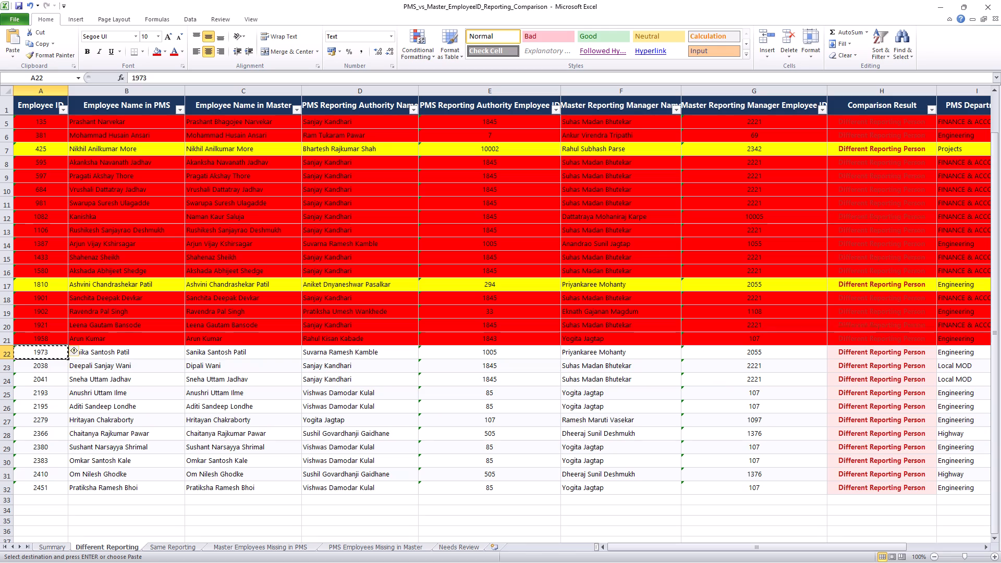
pyautogui.click(0, 348)
pyautogui.click(3, 354)
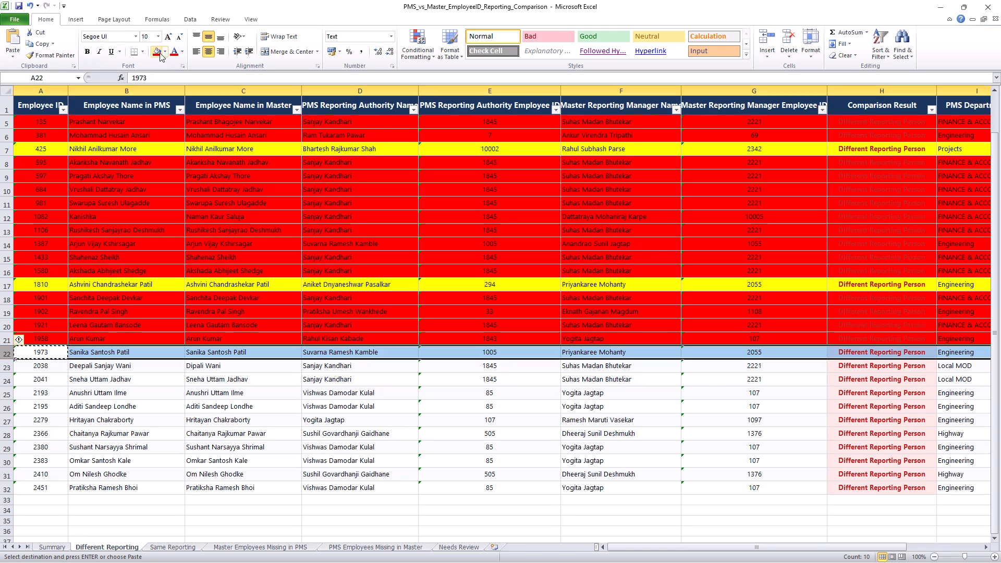
pyautogui.click(160, 53)
# Copy the Employee ID from row 23 and search for that ID in the Monarch HR Employees Directory in Chrome.
pyautogui.click(48, 374)
pyautogui.click(50, 369)
pyautogui.hotkey('ctrl', 'c')
pyautogui.hotkey('alt', 'Tab')
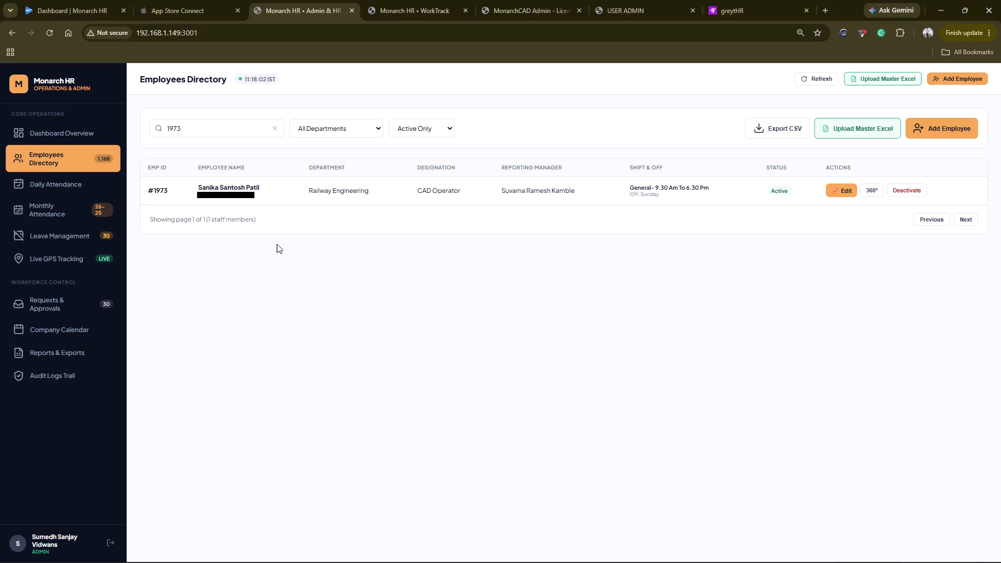
pyautogui.moveTo(223, 116); pyautogui.dragTo(117, 116)
pyautogui.moveTo(222, 129); pyautogui.dragTo(130, 128)
pyautogui.hotkey('ctrl', 'v')
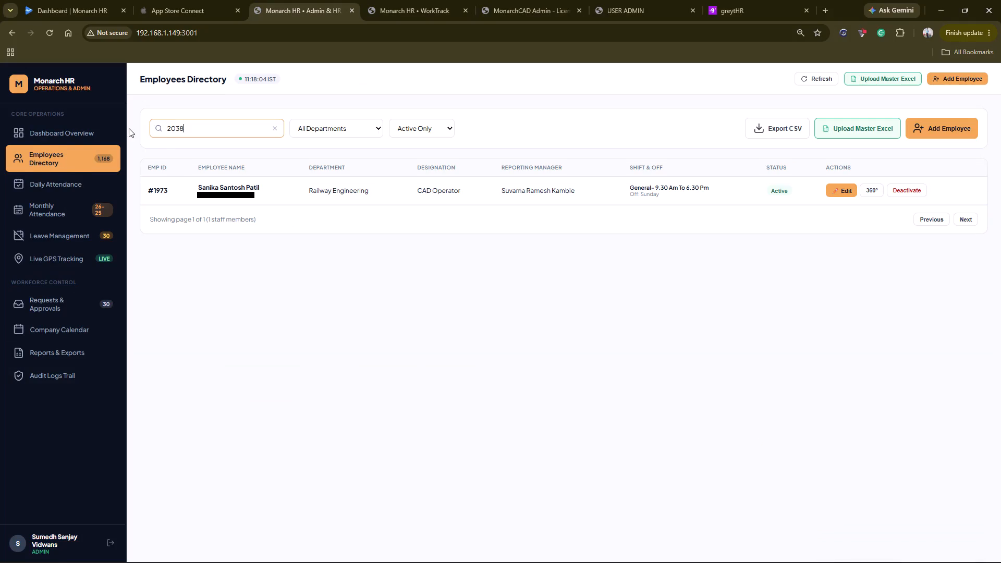
pyautogui.press('Return')
# In the profile form opened from the directory result, set the direct reporting manager to row 23's Finance & Accounts PMS reporting authority and save.
pyautogui.click(844, 198)
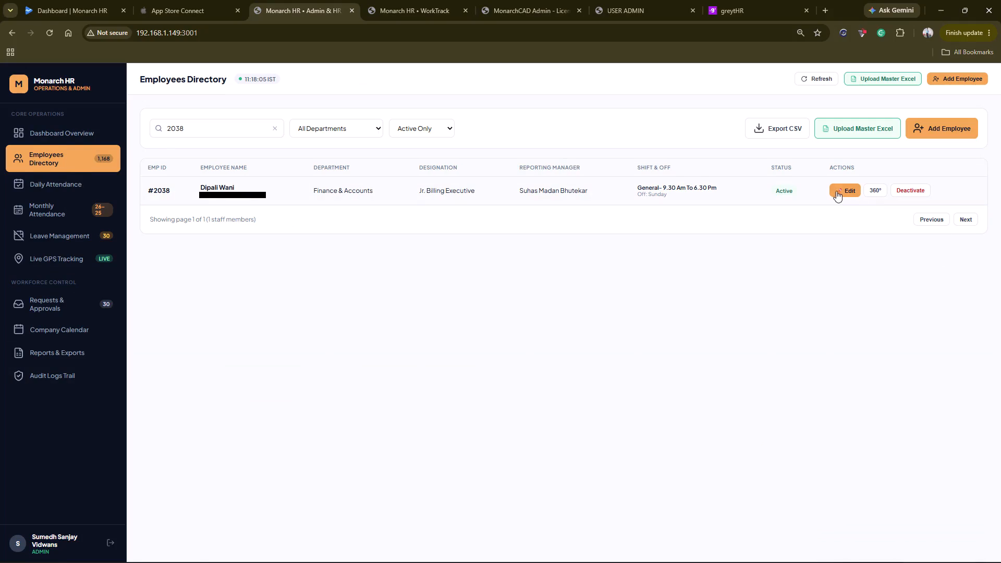
pyautogui.click(836, 191)
pyautogui.hotkey('alt', 'Tab')
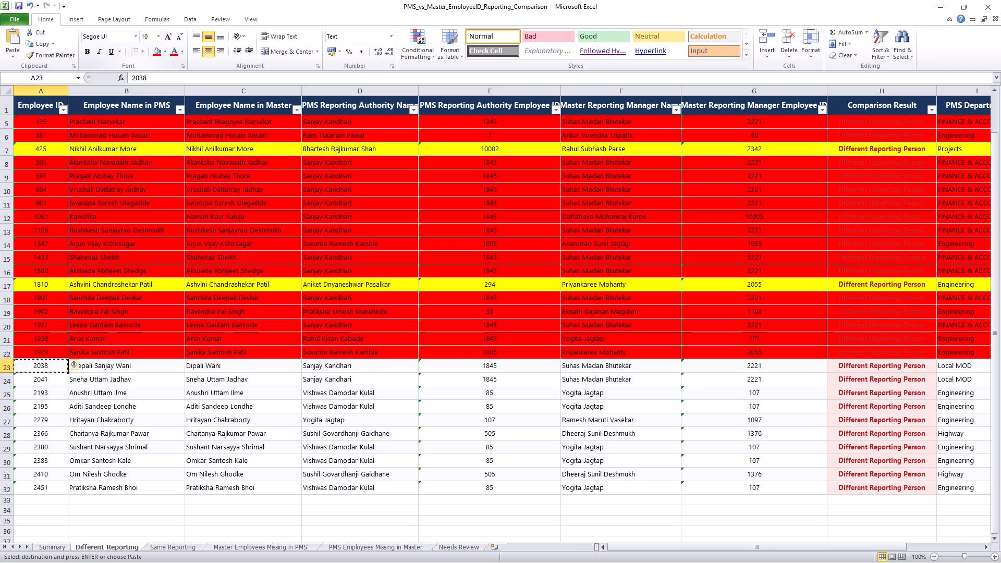
pyautogui.hotkey('alt', 'Tab')
pyautogui.click(454, 218)
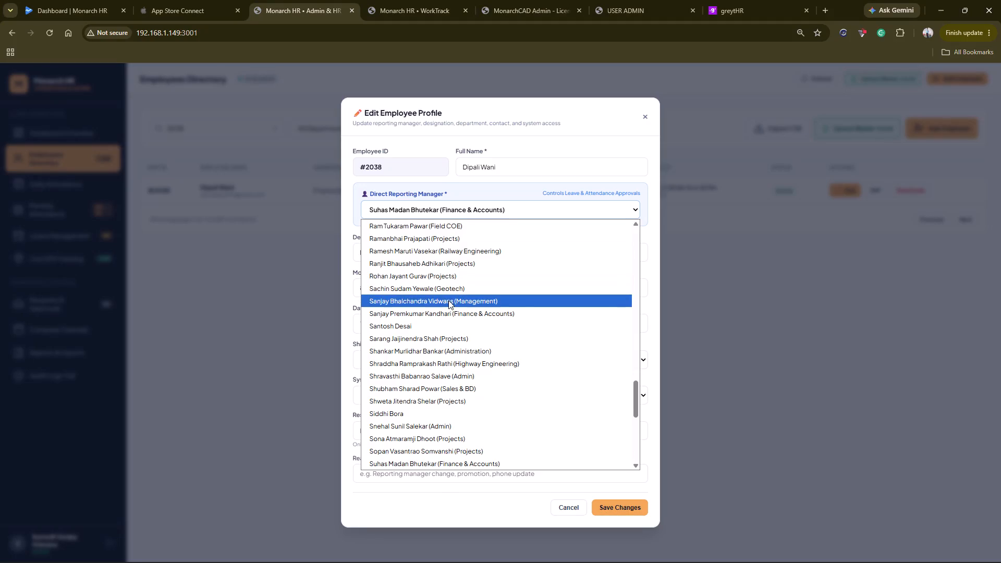
pyautogui.click(446, 311)
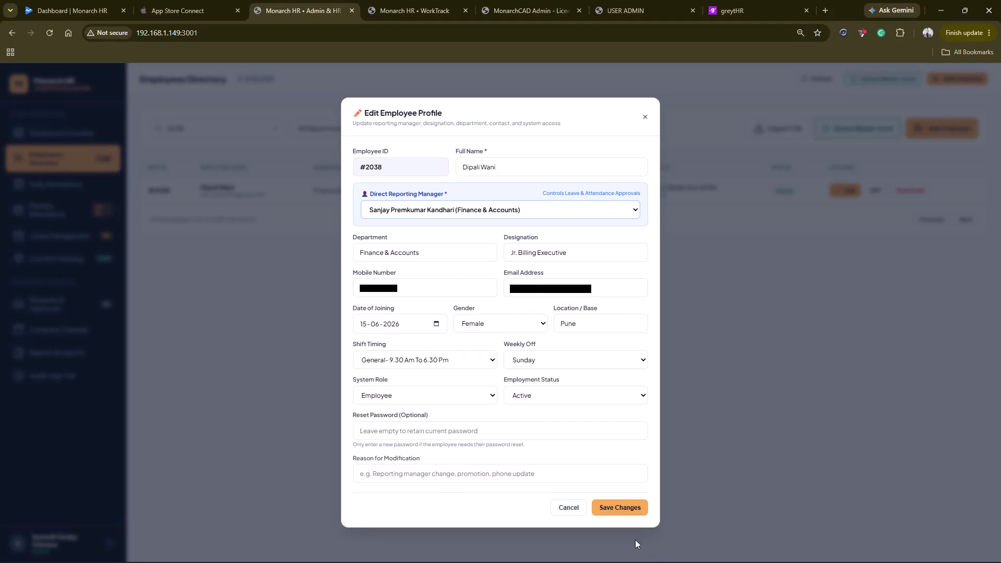
pyautogui.click(616, 506)
# Return to the Excel comparison and fill row 23 on the Different Reporting sheet with red.
pyautogui.hotkey('alt', 'Tab')
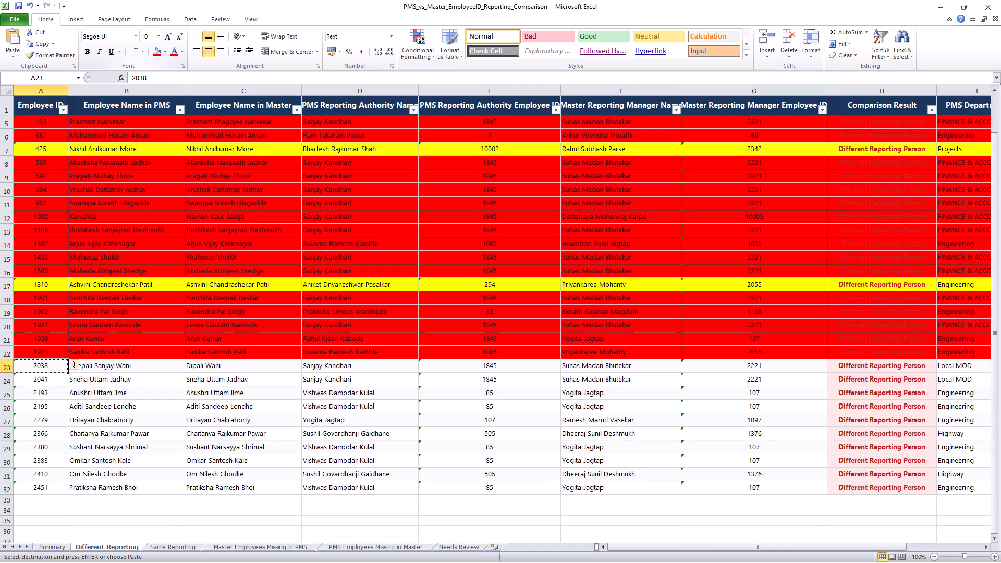
pyautogui.click(7, 368)
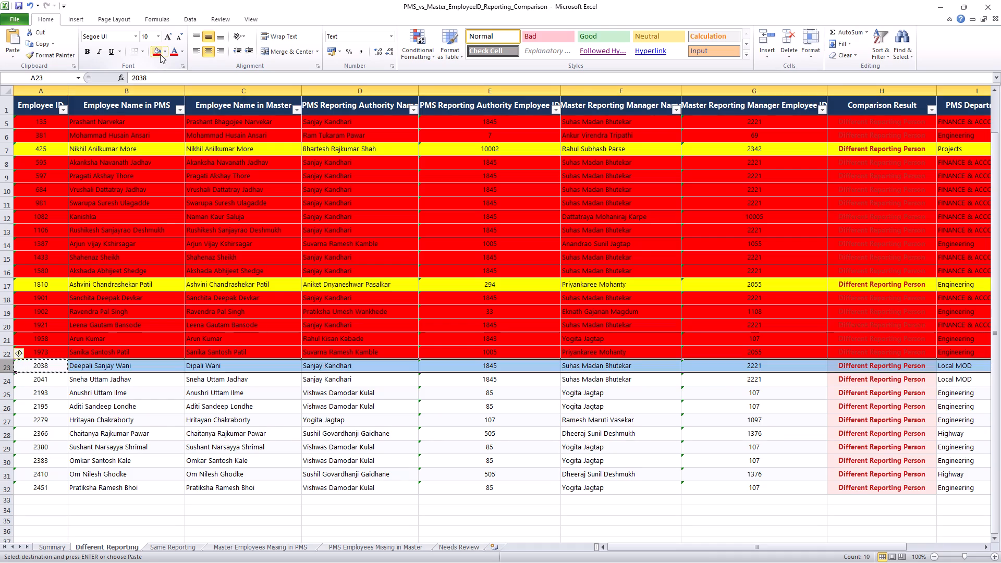
pyautogui.click(160, 54)
# Copy the Employee ID from row 24 and search for that ID in the Monarch HR Employees Directory in Chrome.
pyautogui.doubleClick(56, 372)
pyautogui.click(55, 378)
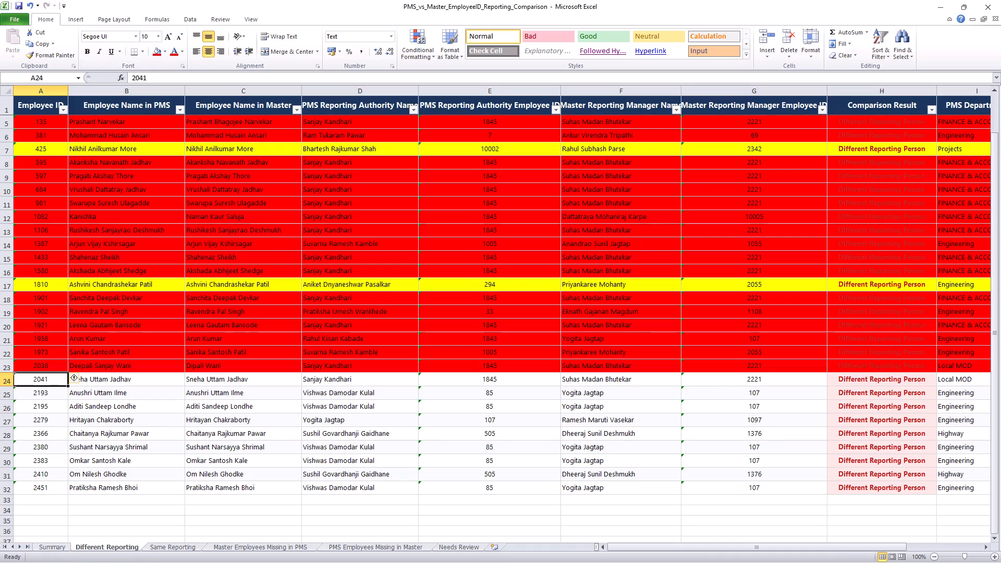
pyautogui.hotkey('ctrl', 'c')
pyautogui.hotkey('alt', 'Tab')
pyautogui.moveTo(198, 122); pyautogui.dragTo(135, 121)
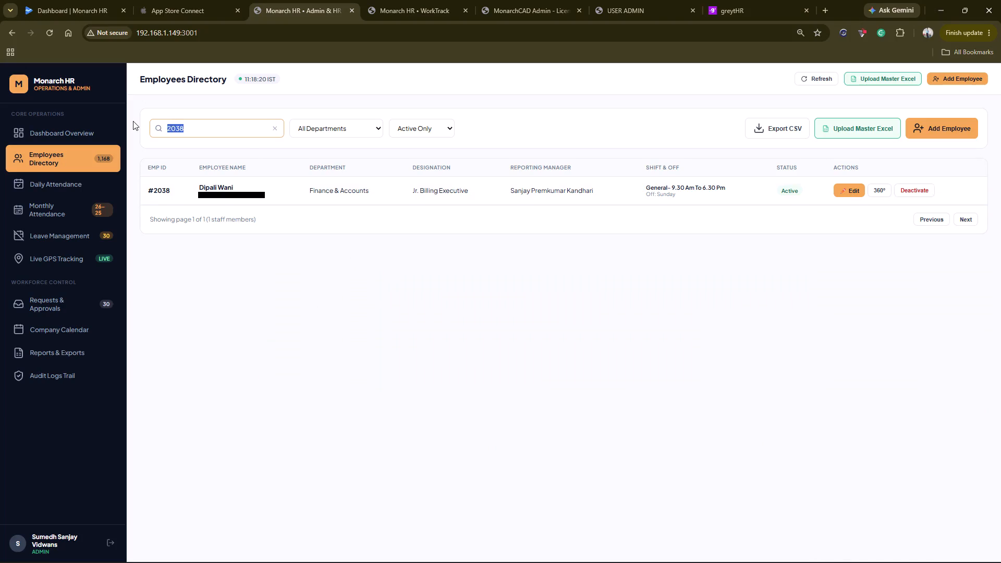
pyautogui.hotkey('ctrl', 'v')
pyautogui.press('Return')
# In the profile form opened from the directory result, set the direct reporting manager to row 24's Finance & Accounts PMS reporting authority and save.
pyautogui.click(845, 187)
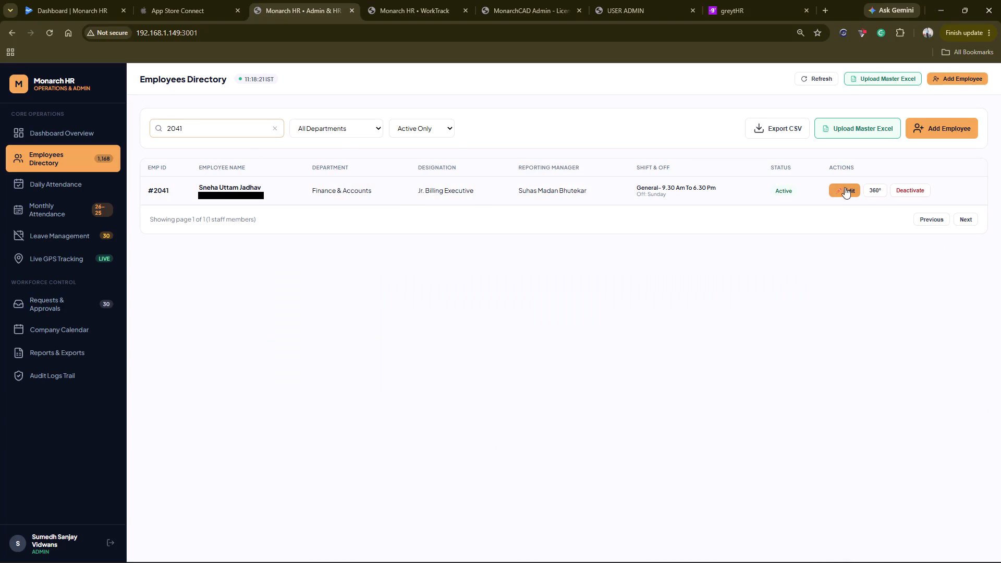
pyautogui.click(477, 214)
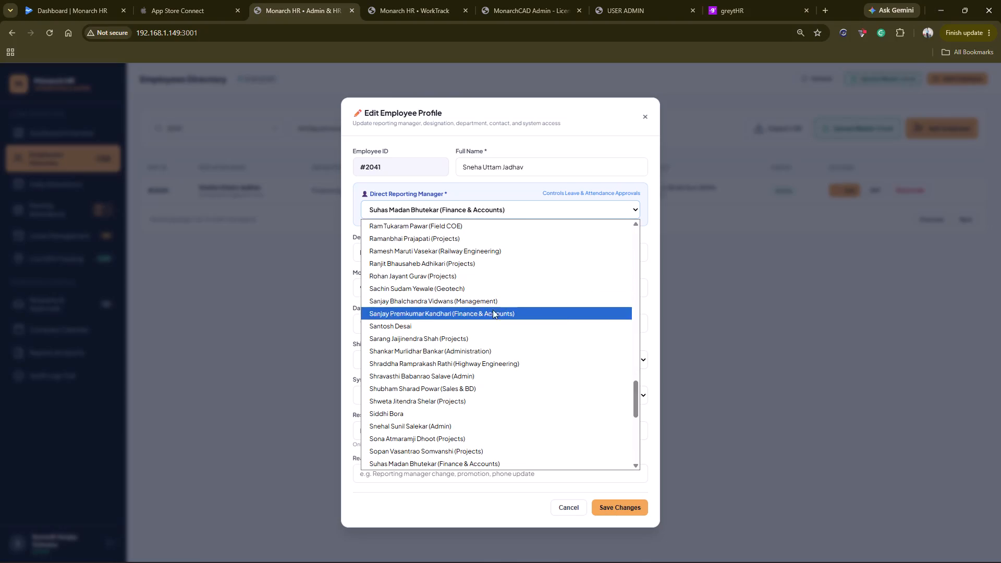
pyautogui.click(486, 313)
pyautogui.hotkey('alt', 'Tab')
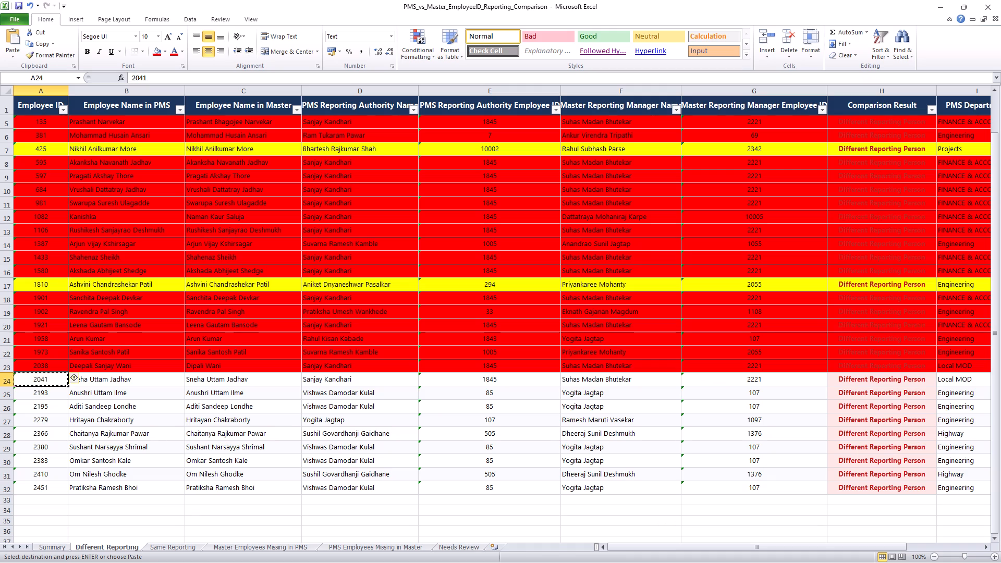
pyautogui.hotkey('alt', 'Tab')
pyautogui.click(615, 506)
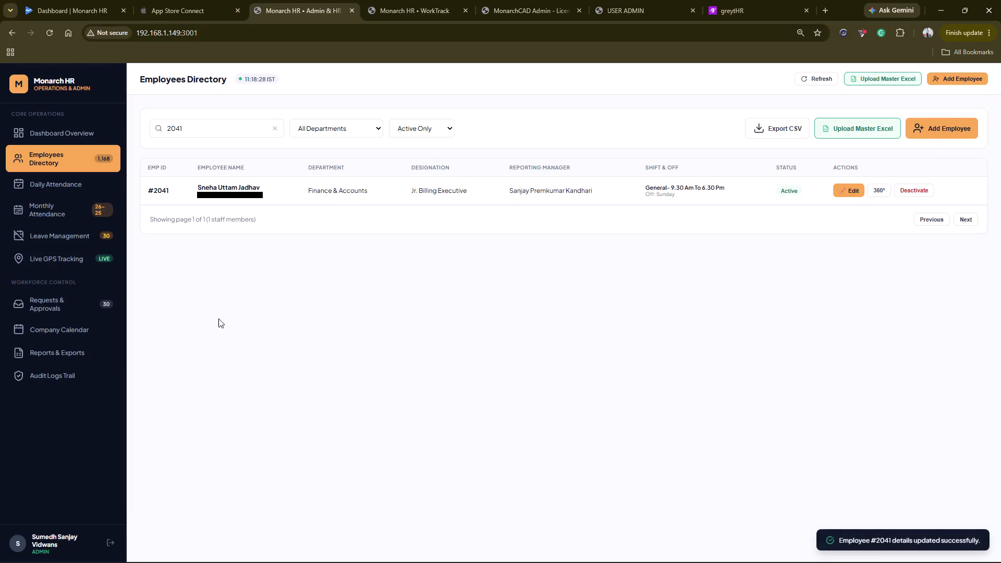
# Return to the Excel comparison and fill row 24 on the Different Reporting sheet with red.
pyautogui.hotkey('alt', 'Tab')
pyautogui.click(4, 382)
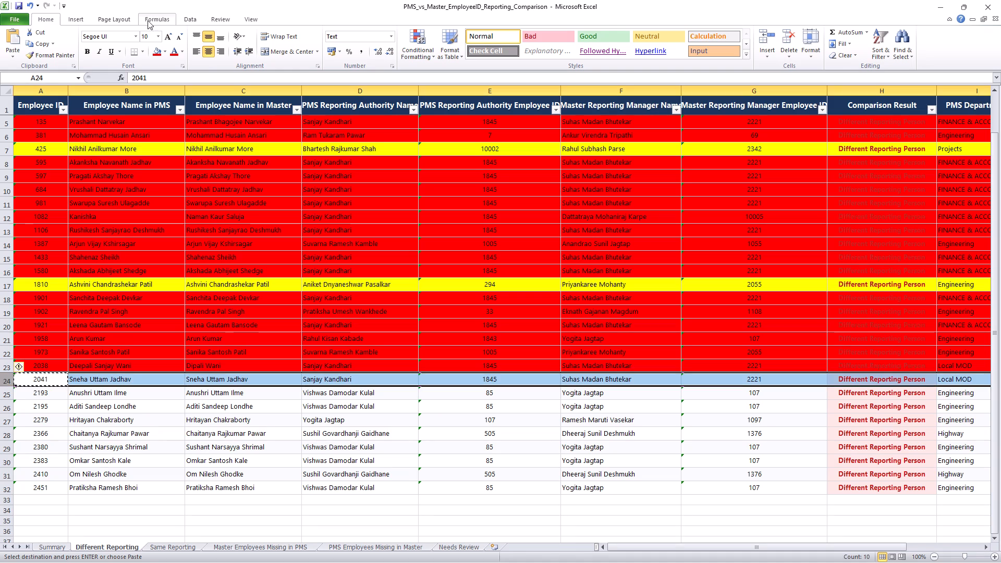
pyautogui.click(152, 53)
# Copy the Employee ID from row 25 and search for that ID in the Monarch HR Employees Directory in Chrome.
pyautogui.click(36, 397)
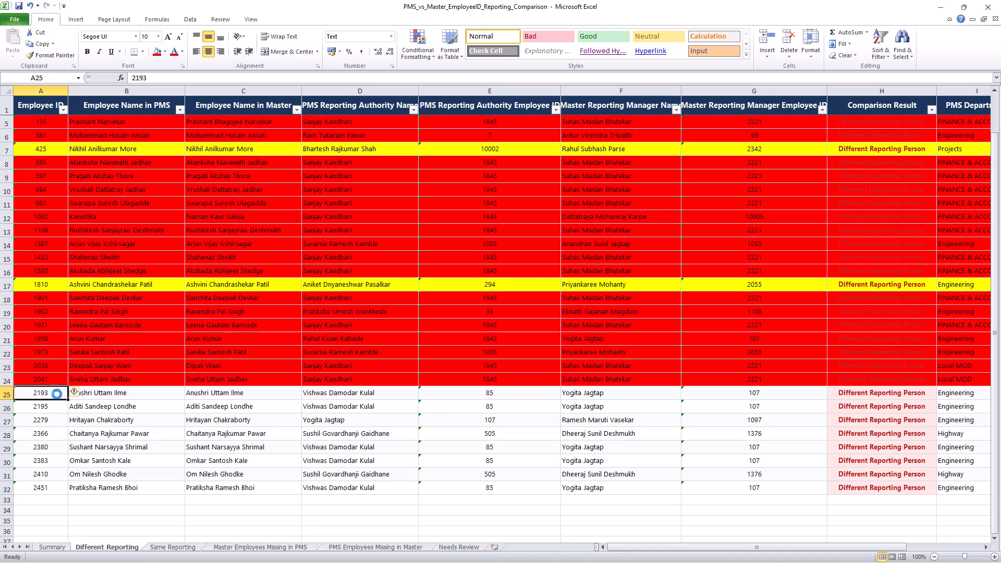
pyautogui.hotkey('ctrl', 'c')
pyautogui.hotkey('alt', 'Tab')
pyautogui.moveTo(217, 129); pyautogui.dragTo(88, 117)
pyautogui.hotkey('ctrl', 'v')
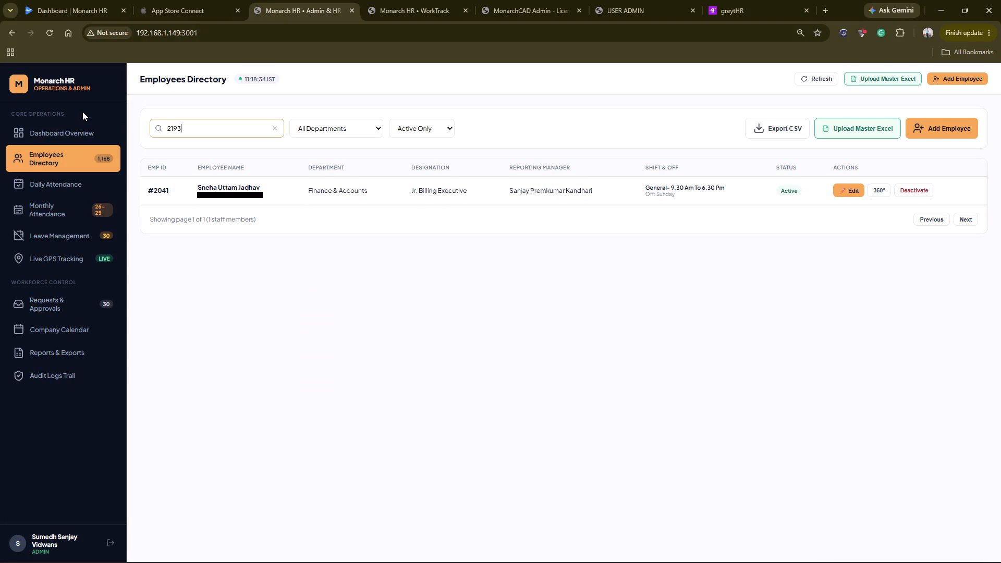
pyautogui.press('Return')
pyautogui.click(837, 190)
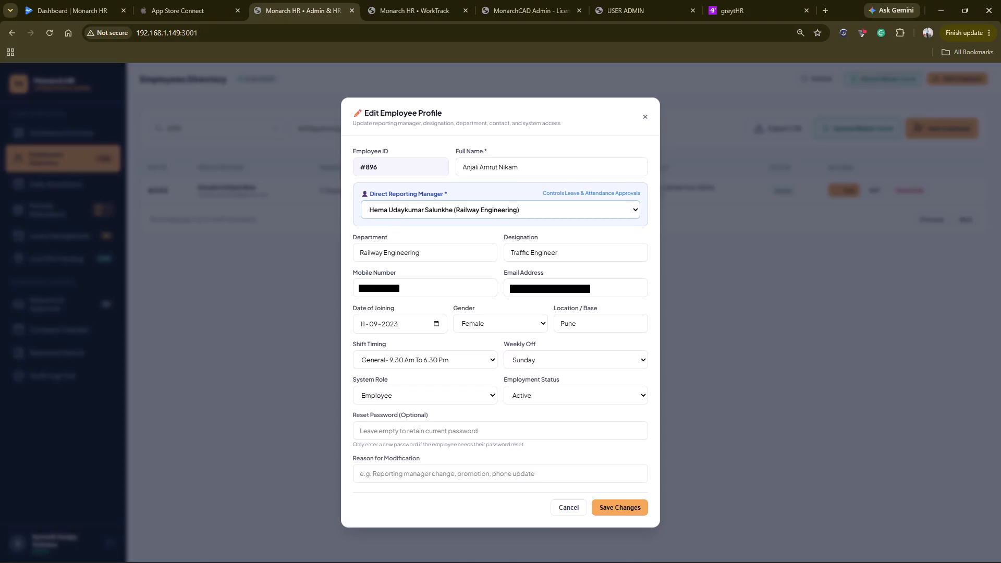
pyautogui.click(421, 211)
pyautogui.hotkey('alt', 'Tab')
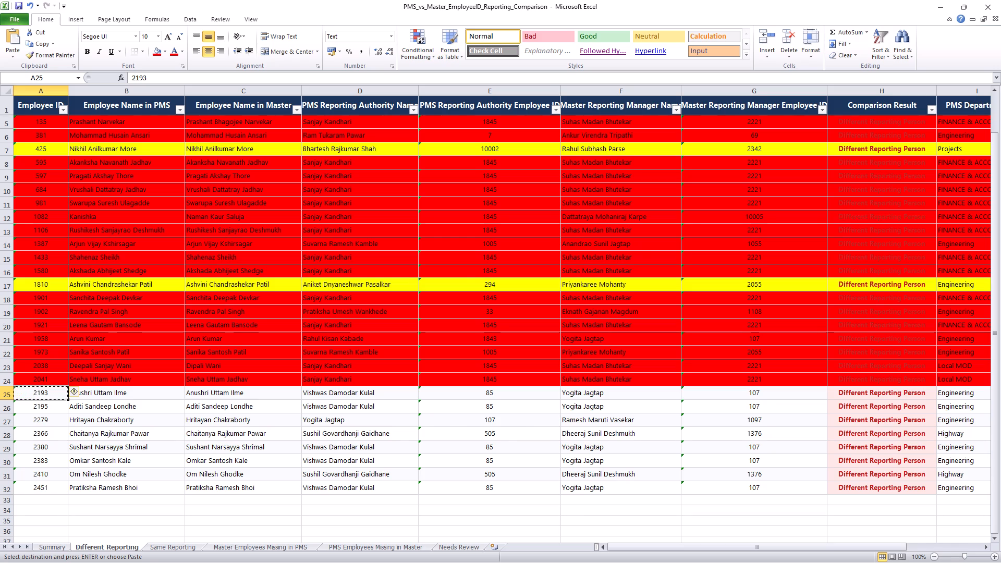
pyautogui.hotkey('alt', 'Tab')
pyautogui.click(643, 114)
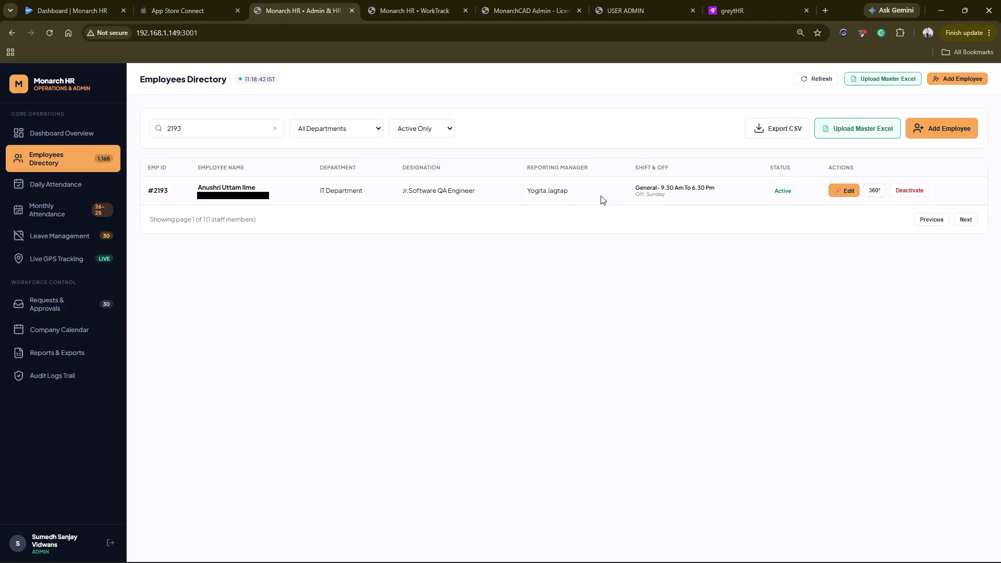
# In the profile form opened from the directory result, set the direct reporting manager to row 25's Railway Engineering PMS reporting authority and save.
pyautogui.click(829, 190)
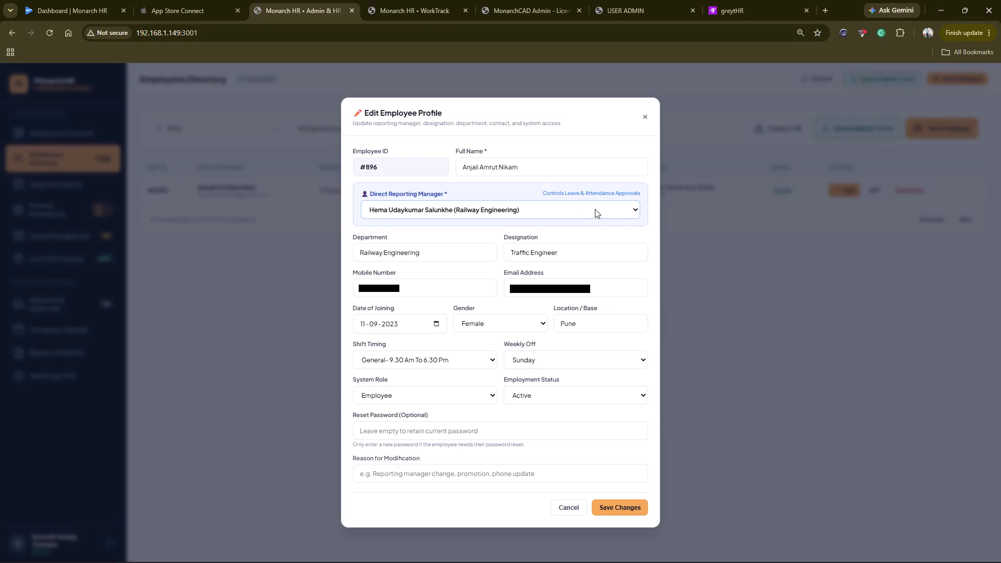
pyautogui.click(583, 208)
pyautogui.hotkey('alt', 'Tab')
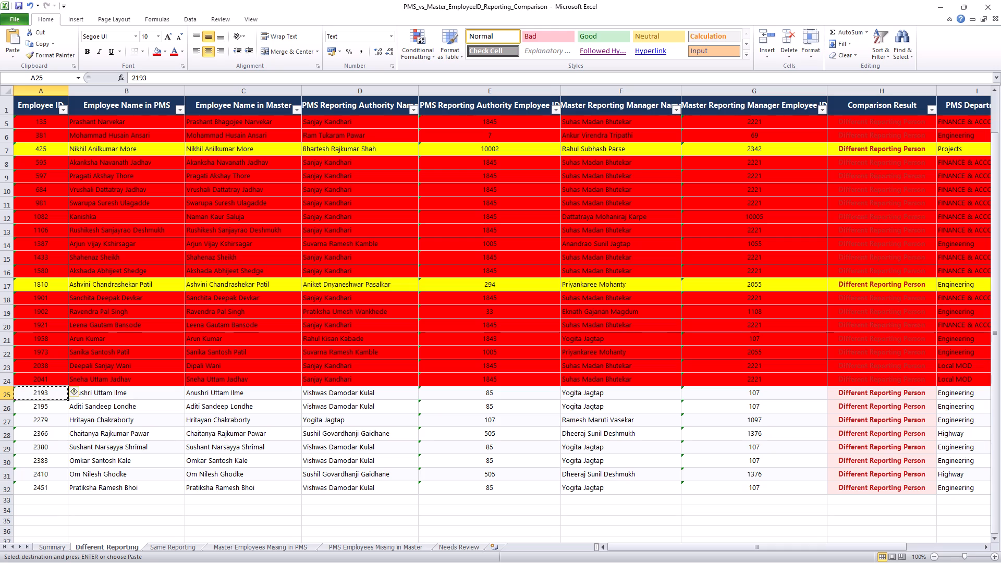
pyautogui.hotkey('alt', 'Tab')
pyautogui.click(479, 211)
pyautogui.scroll(-2, 461, 308)
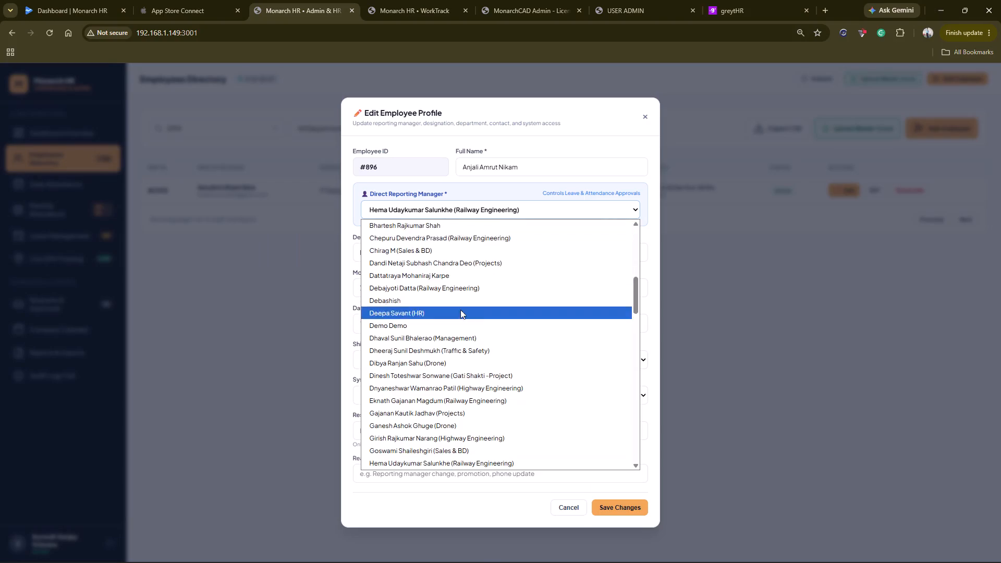
pyautogui.scroll(-20, 460, 310)
pyautogui.scroll(-4, 460, 310)
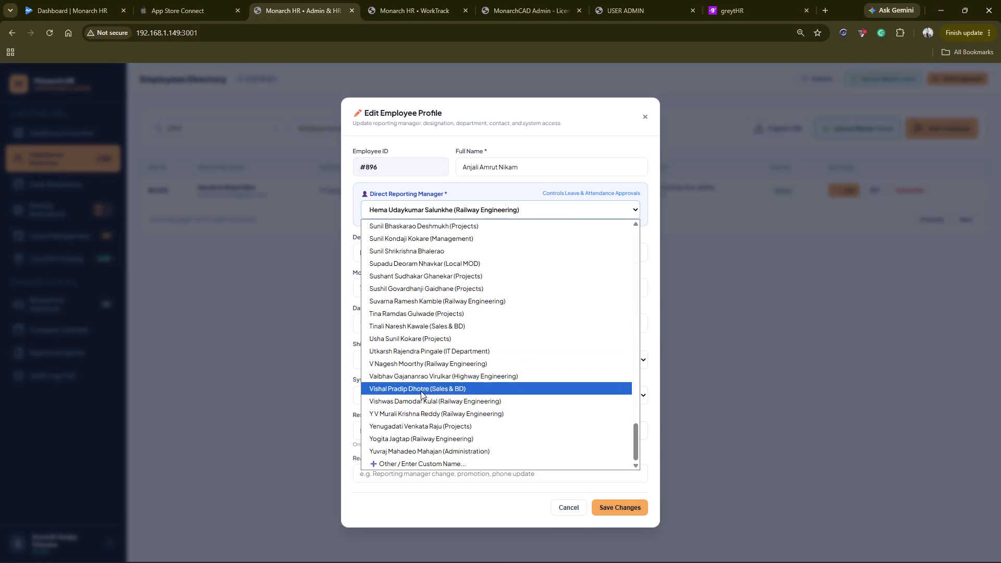
pyautogui.click(415, 403)
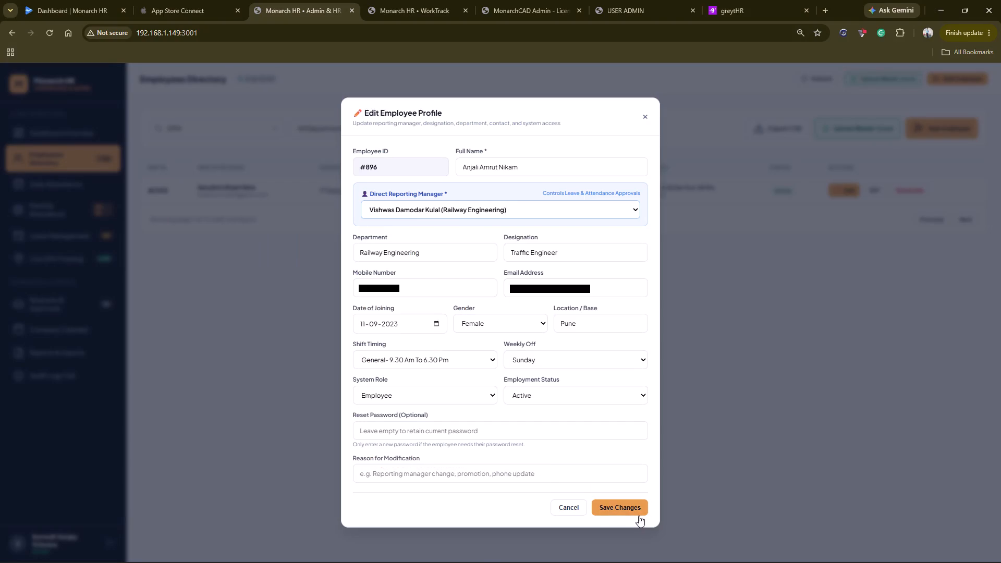
pyautogui.click(639, 516)
# Return to the Excel comparison and fill row 25 on the Different Reporting sheet with red.
pyautogui.hotkey('alt', 'Tab')
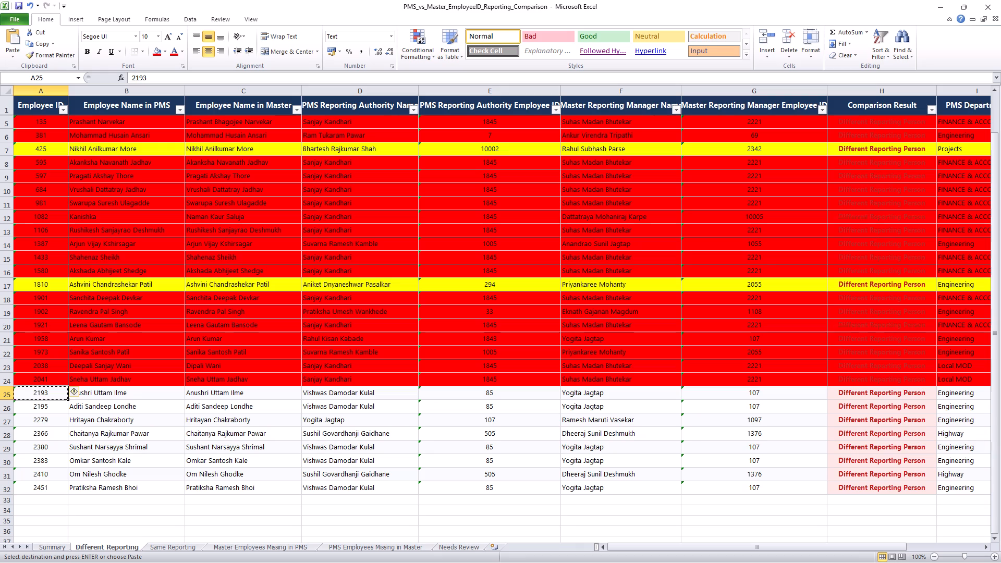
pyautogui.click(6, 390)
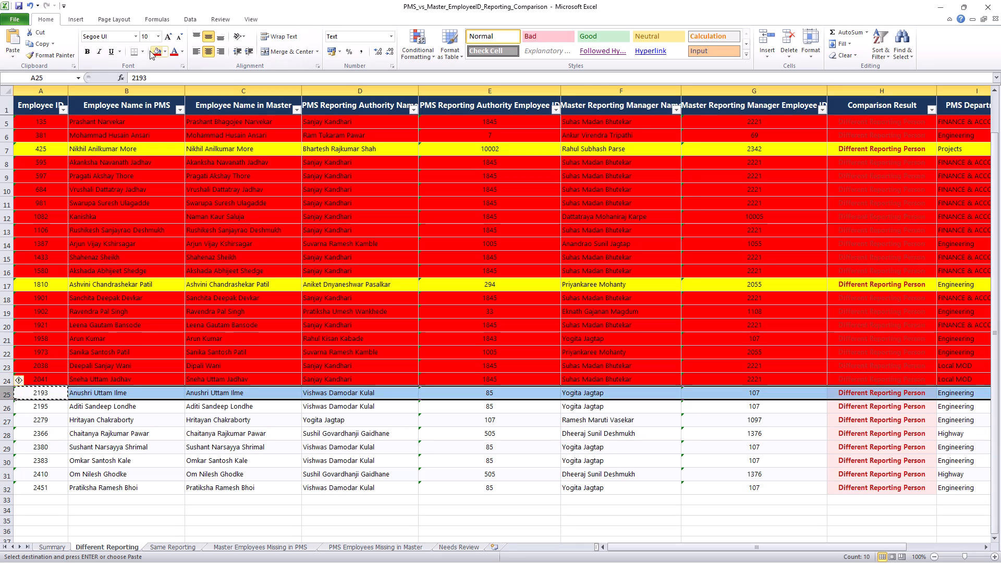
pyautogui.click(150, 51)
pyautogui.click(159, 51)
# Switch to Monarch HR in Chrome and search the Employees Directory for row 26's Employee ID.
pyautogui.hotkey('alt', 'Tab')
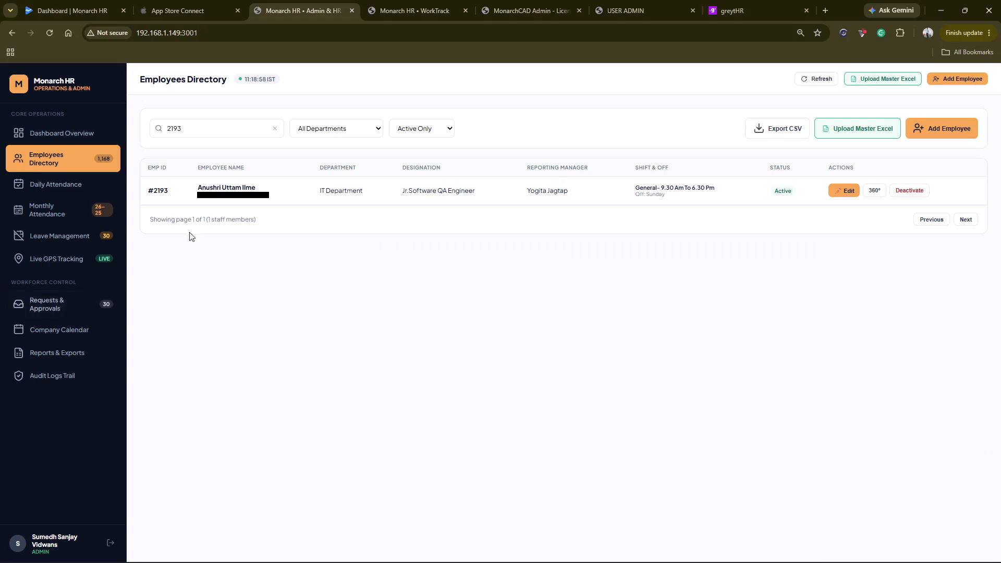
pyautogui.moveTo(200, 126); pyautogui.dragTo(115, 123)
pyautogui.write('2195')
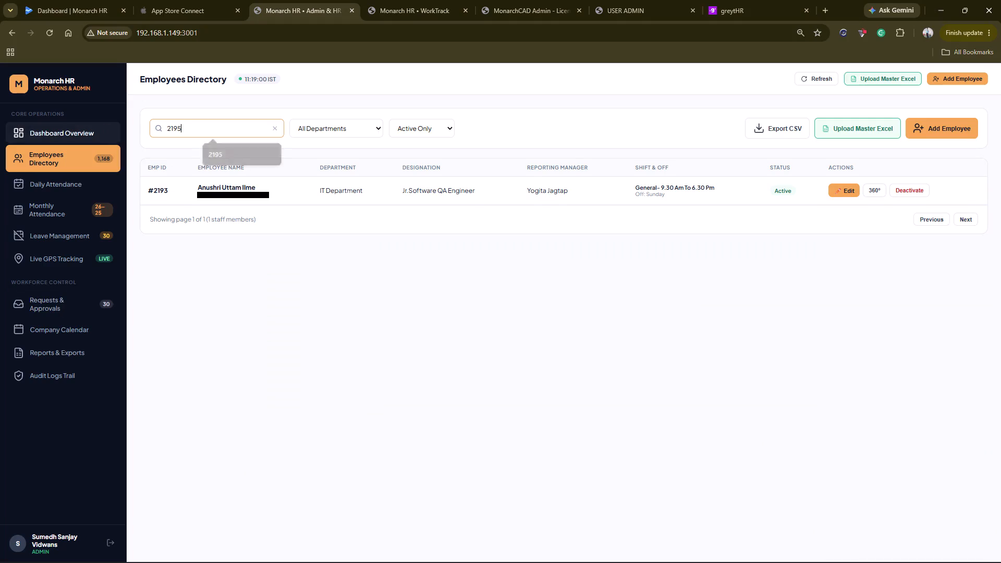
# In the found employee's profile, set the direct reporting manager to row 26's Railway Engineering PMS reporting authority and save.
pyautogui.click(833, 193)
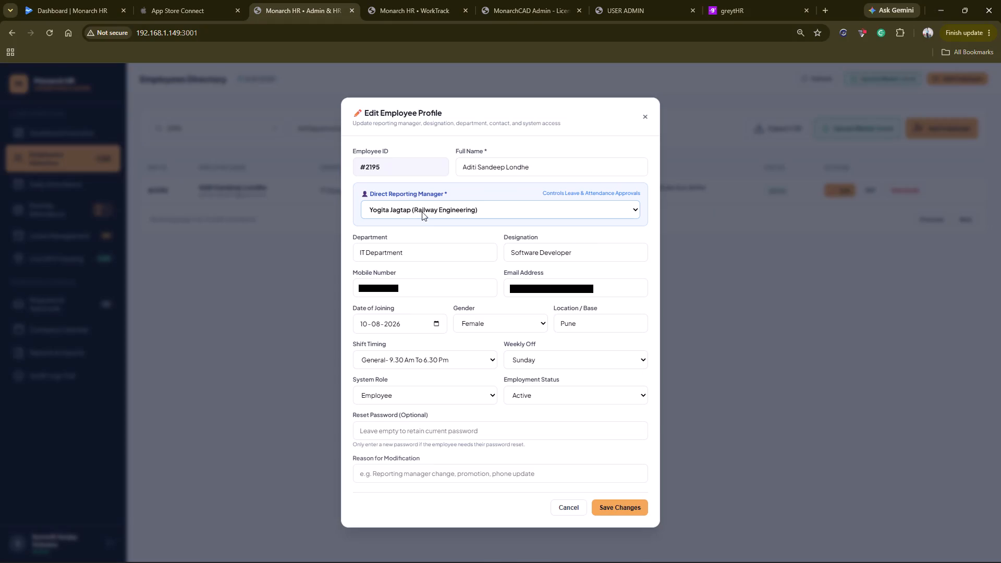
pyautogui.click(422, 212)
pyautogui.scroll(-17, 404, 334)
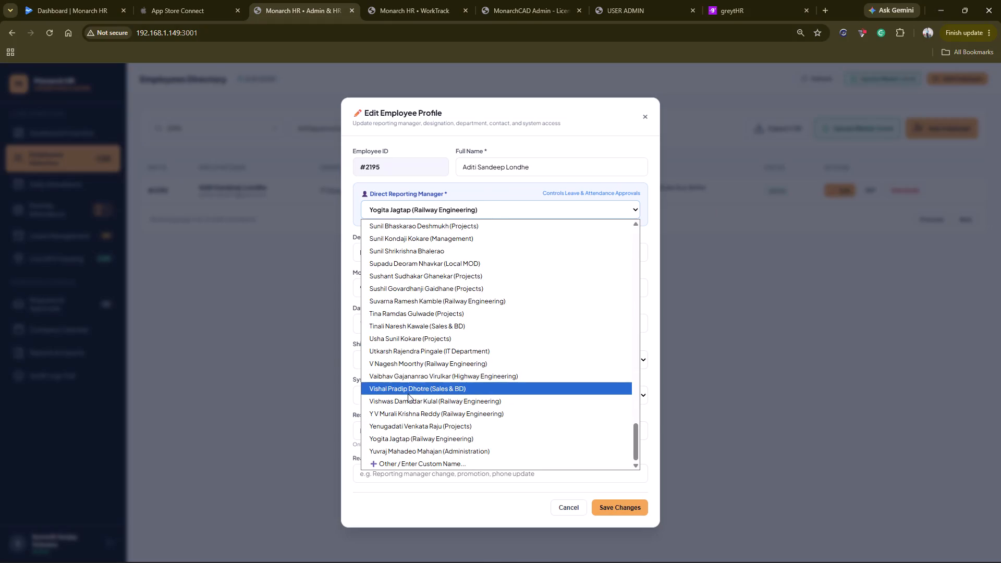
pyautogui.click(411, 404)
pyautogui.click(620, 509)
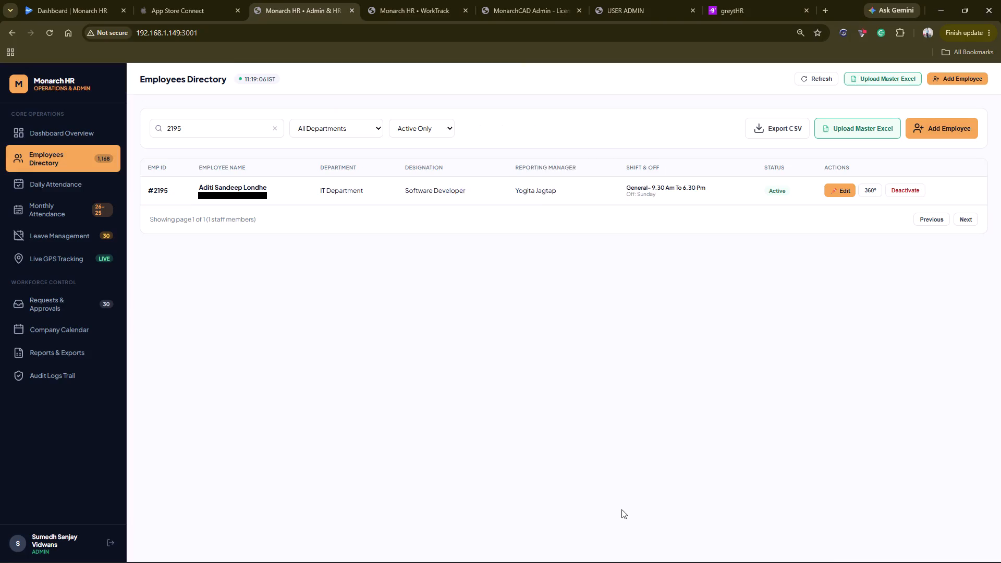
# Return to the Excel comparison and fill row 26 on the Different Reporting sheet with red.
pyautogui.hotkey('alt', 'Tab')
pyautogui.click(9, 407)
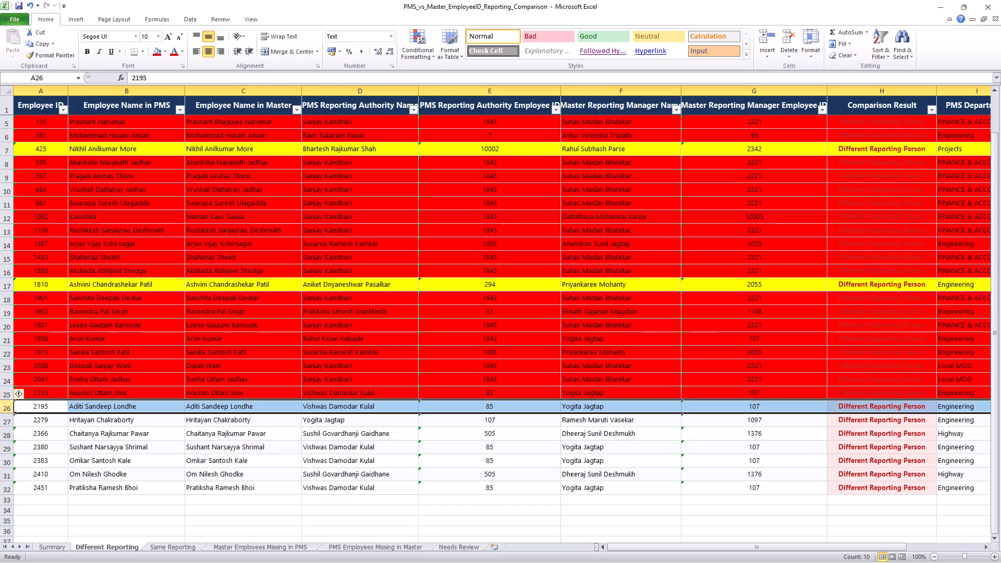
pyautogui.click(156, 52)
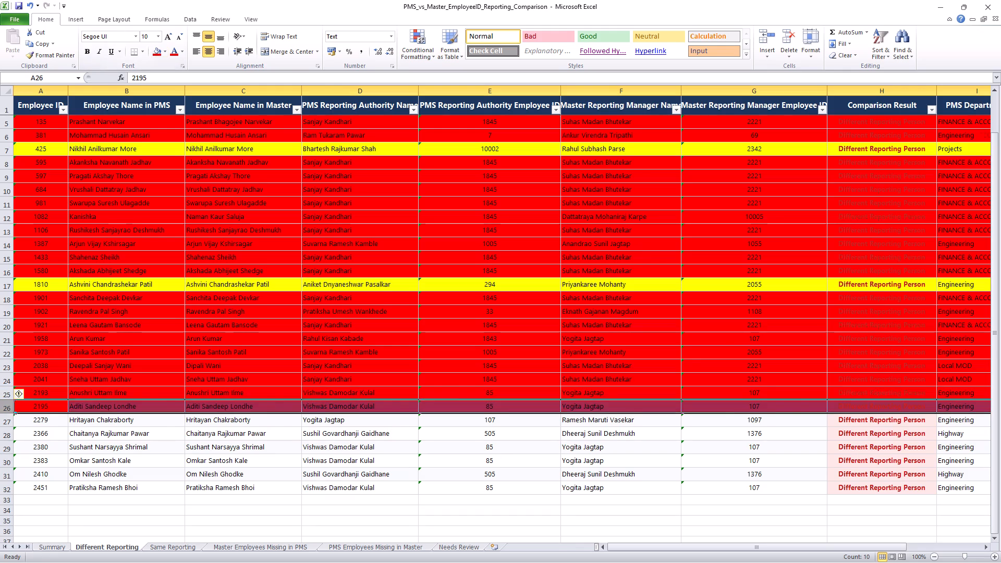
# Copy the Employee ID from row 27 and search for that ID in the Monarch HR Employees Directory in Chrome.
pyautogui.scroll(-1, 145, 281)
pyautogui.click(31, 378)
pyautogui.hotkey('ctrl', 'c')
pyautogui.hotkey('alt', 'Tab')
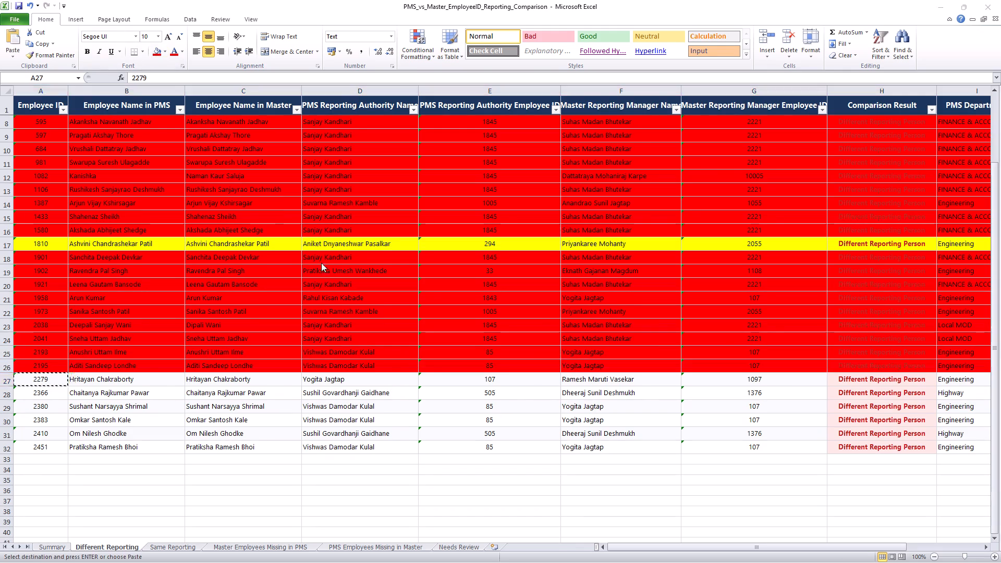
pyautogui.moveTo(197, 124); pyautogui.dragTo(111, 108)
pyautogui.hotkey('ctrl', 'v')
pyautogui.press('Return')
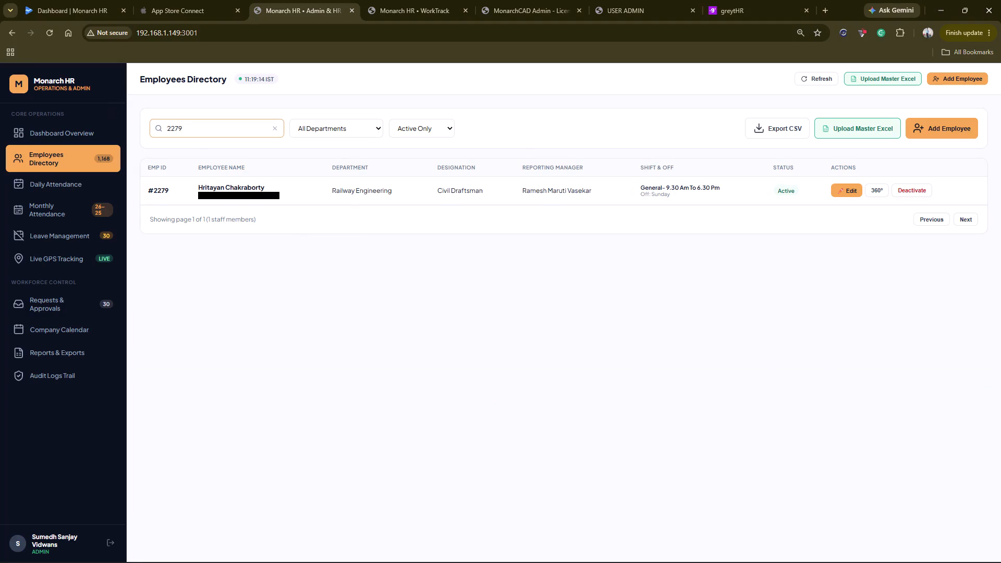
# In the found employee's profile, set the direct reporting manager to row 27's Railway Engineering PMS reporting authority and save.
pyautogui.click(849, 193)
pyautogui.hotkey('alt', 'Tab')
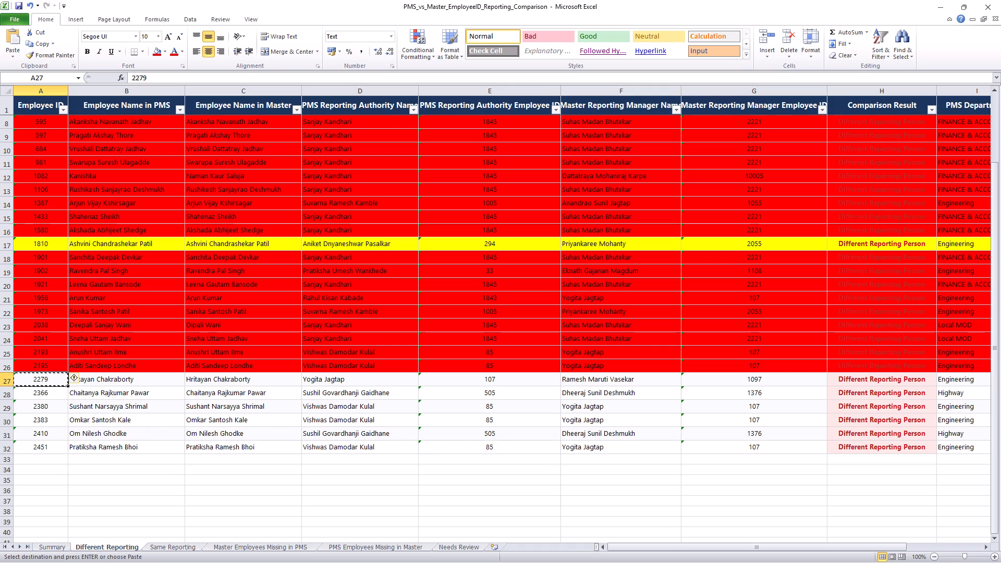
pyautogui.hotkey('alt', 'Tab')
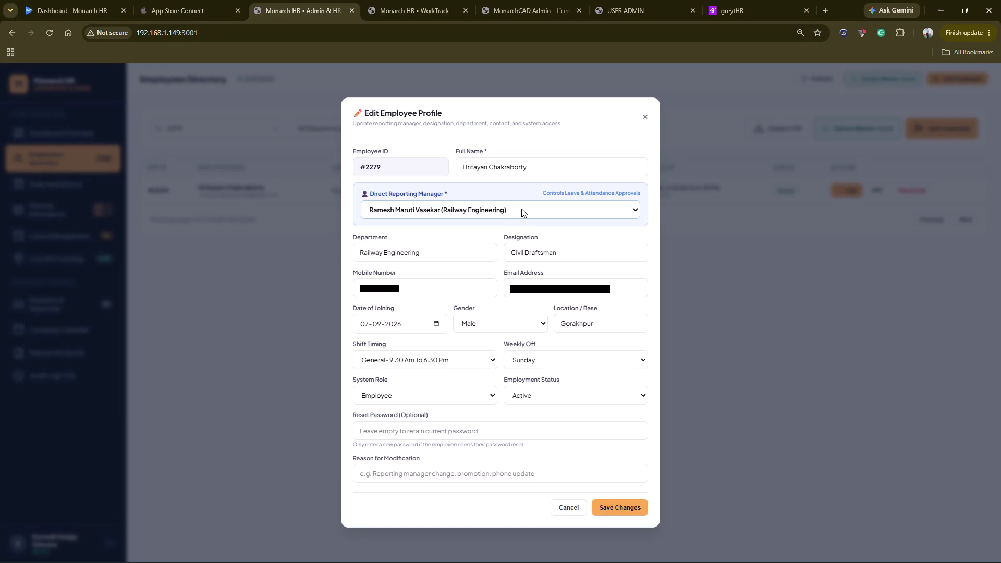
pyautogui.click(521, 209)
pyautogui.scroll(-20, 466, 327)
pyautogui.click(412, 439)
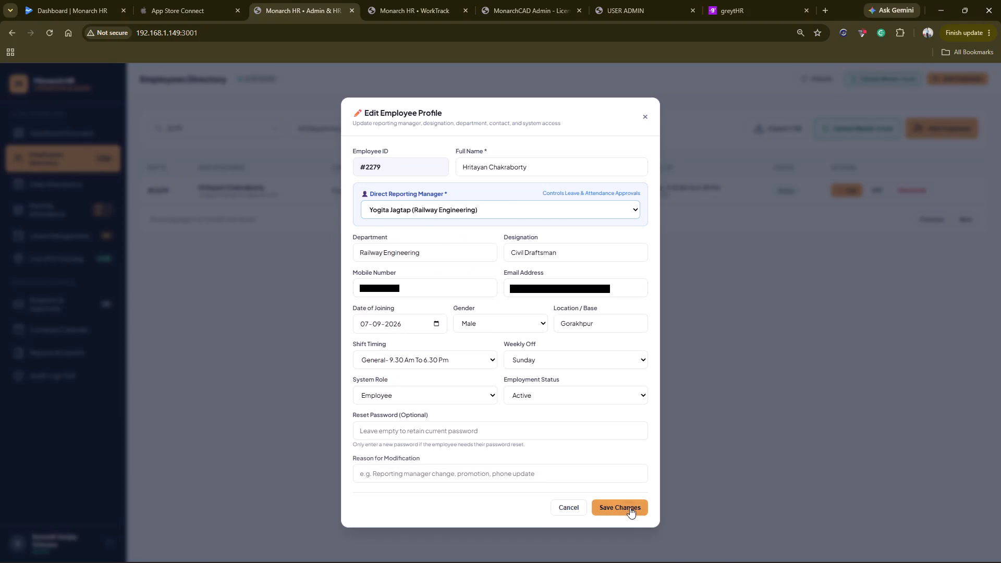
pyautogui.click(640, 513)
# Return to the Excel comparison and fill row 27 on the Different Reporting sheet with red.
pyautogui.hotkey('alt', 'Tab')
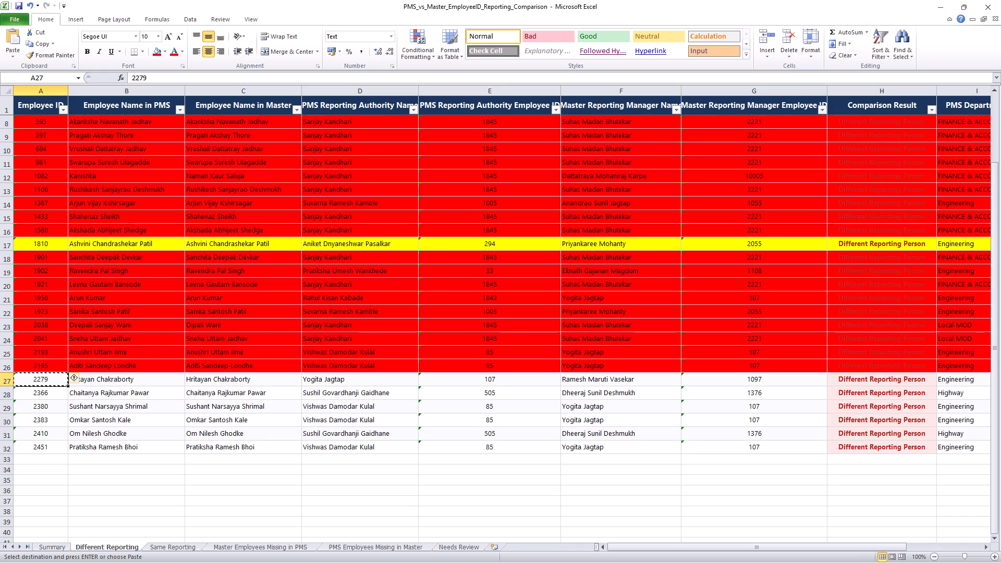
pyautogui.click(4, 383)
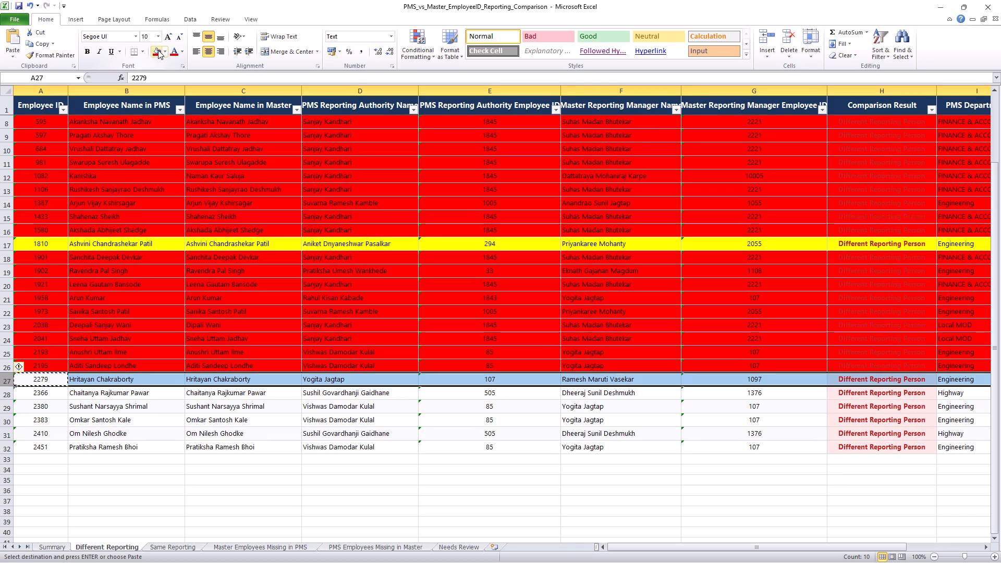
pyautogui.click(158, 50)
# Copy the Employee ID from row 28 and search for that ID in the Monarch HR Employees Directory in Chrome.
pyautogui.click(35, 399)
pyautogui.hotkey('ctrl', 'c')
pyautogui.hotkey('alt', 'Tab')
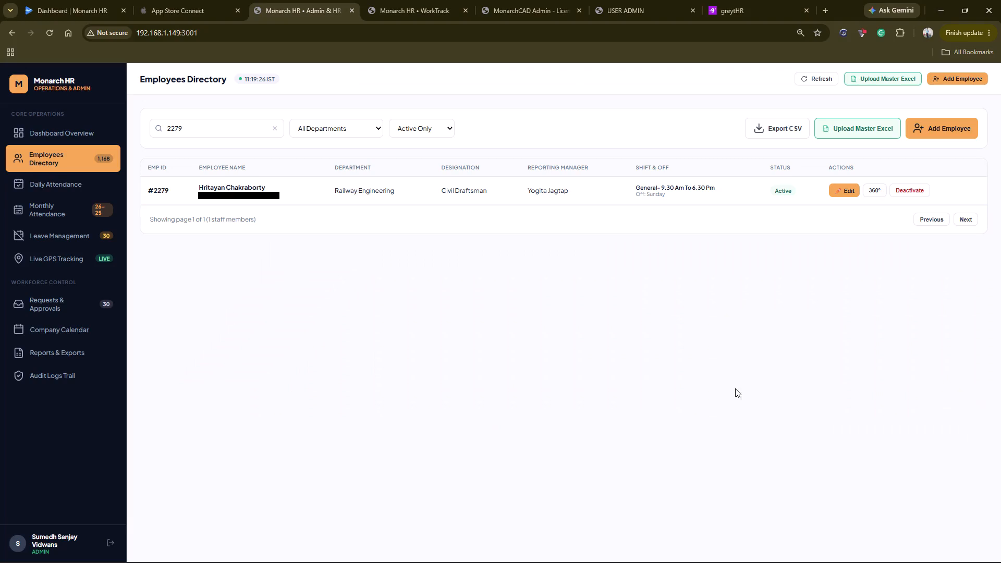
pyautogui.moveTo(210, 127); pyautogui.dragTo(97, 120)
pyautogui.hotkey('ctrl', 'v')
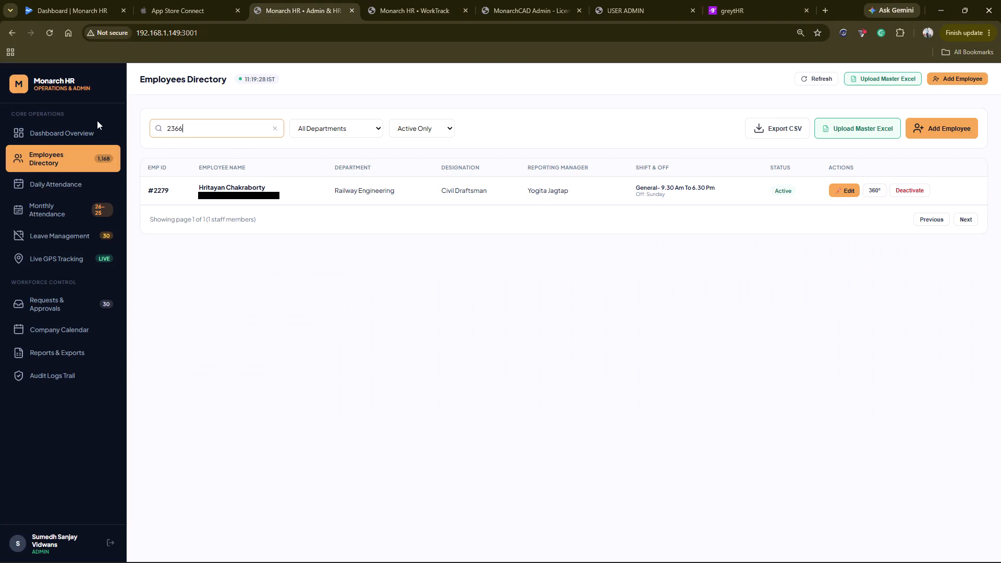
pyautogui.press('Return')
# Open the found employee's profile for editing and check row 28's PMS reporting authority in the Excel comparison.
pyautogui.click(836, 199)
pyautogui.click(840, 195)
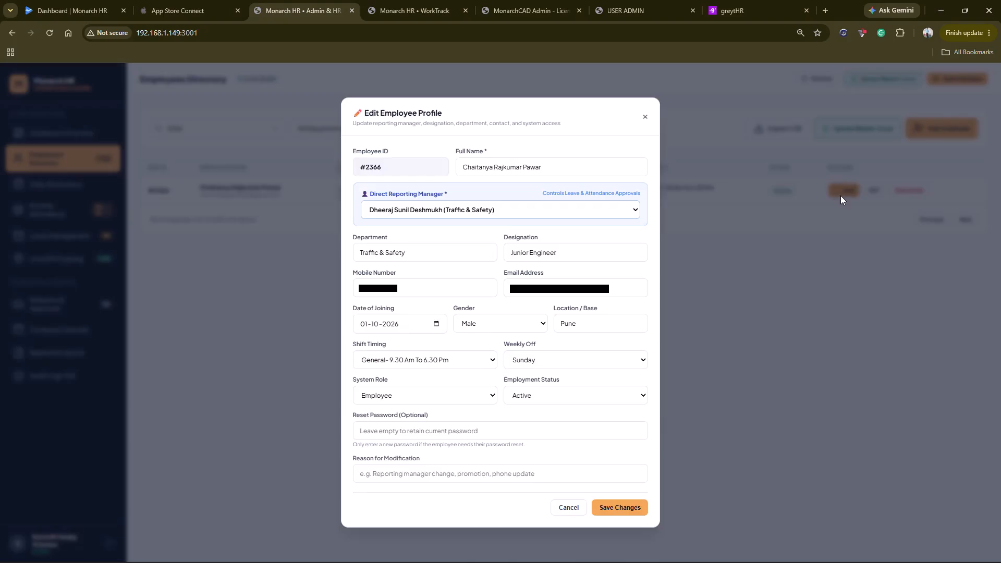
pyautogui.hotkey('alt', 'Tab')
pyautogui.hotkey('alt', 'Tab')
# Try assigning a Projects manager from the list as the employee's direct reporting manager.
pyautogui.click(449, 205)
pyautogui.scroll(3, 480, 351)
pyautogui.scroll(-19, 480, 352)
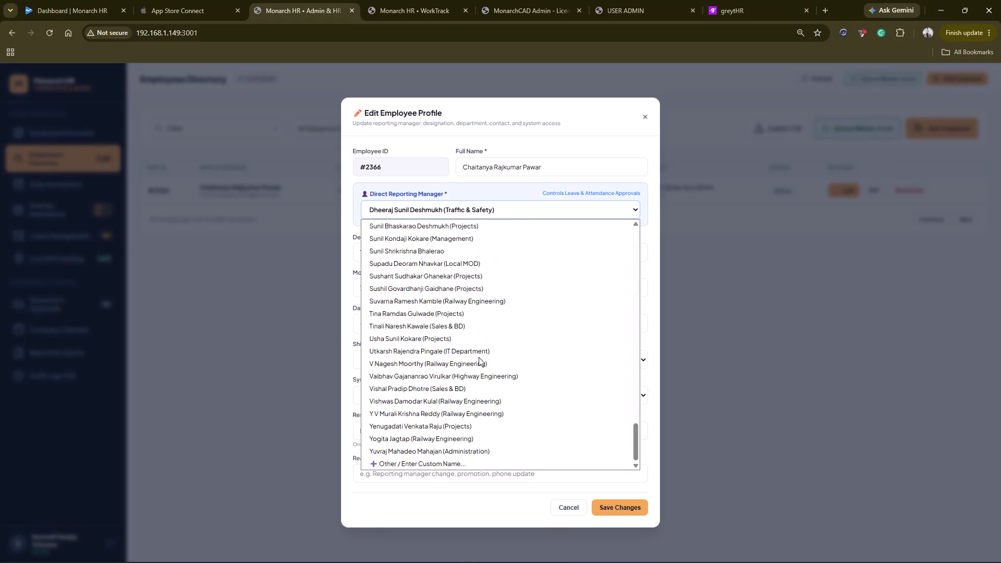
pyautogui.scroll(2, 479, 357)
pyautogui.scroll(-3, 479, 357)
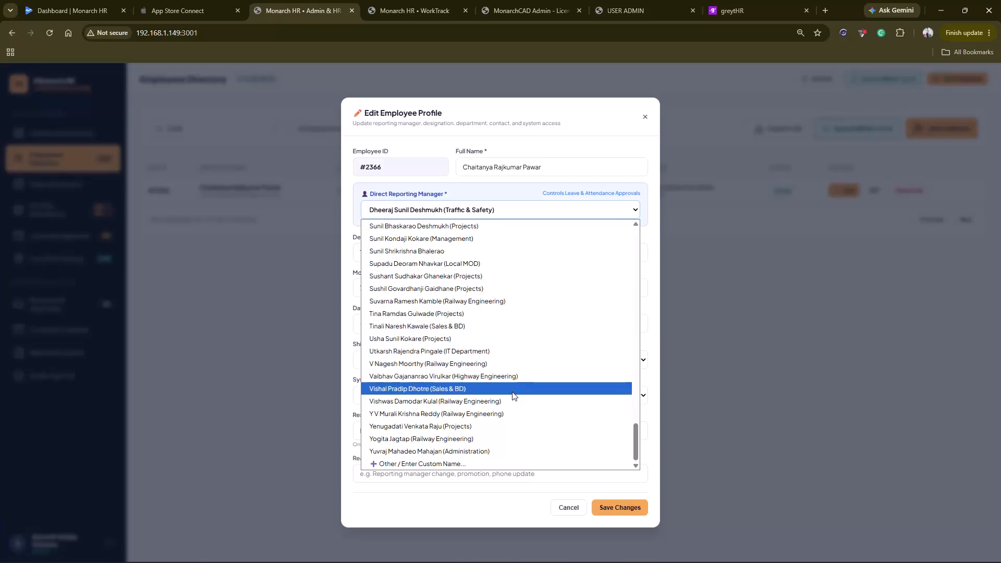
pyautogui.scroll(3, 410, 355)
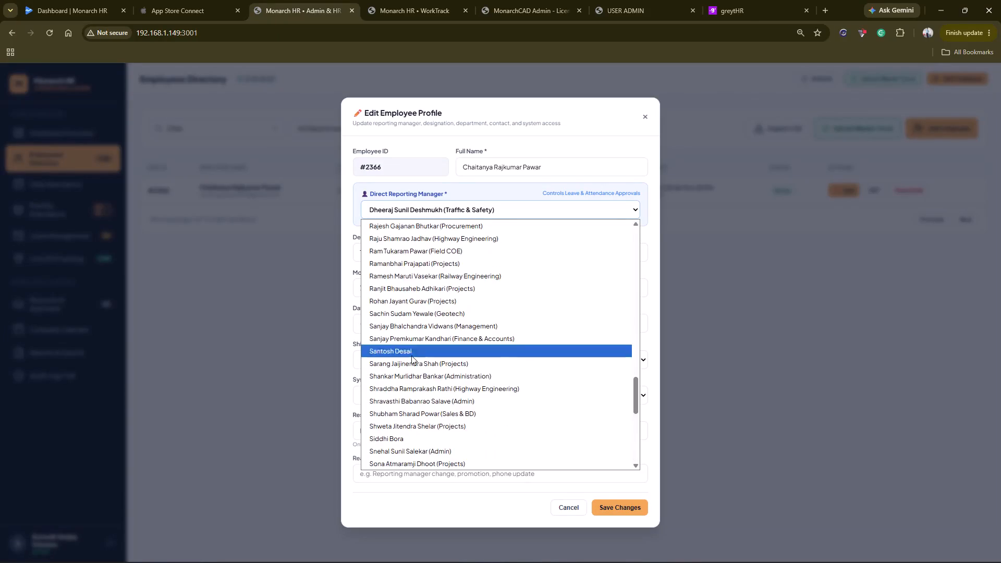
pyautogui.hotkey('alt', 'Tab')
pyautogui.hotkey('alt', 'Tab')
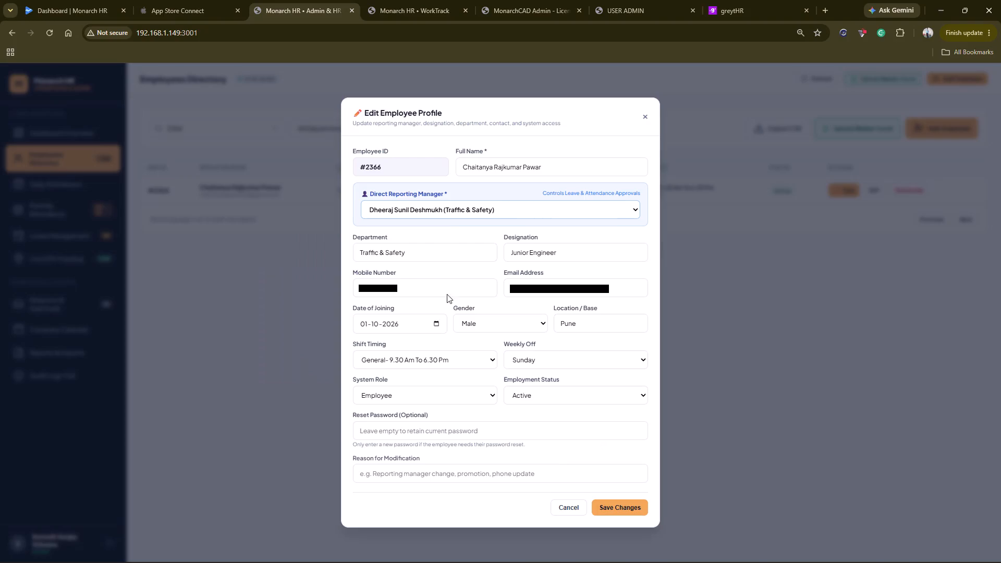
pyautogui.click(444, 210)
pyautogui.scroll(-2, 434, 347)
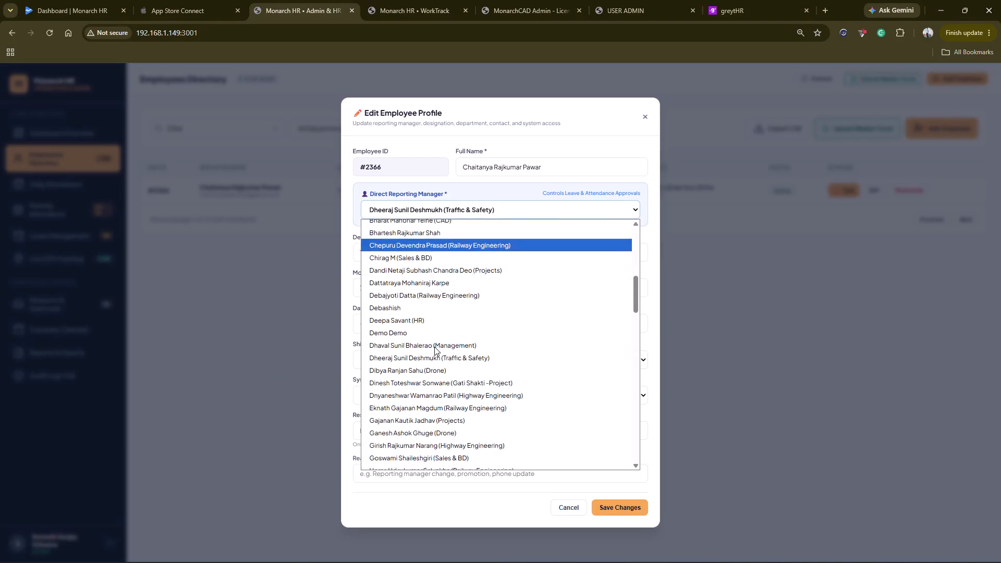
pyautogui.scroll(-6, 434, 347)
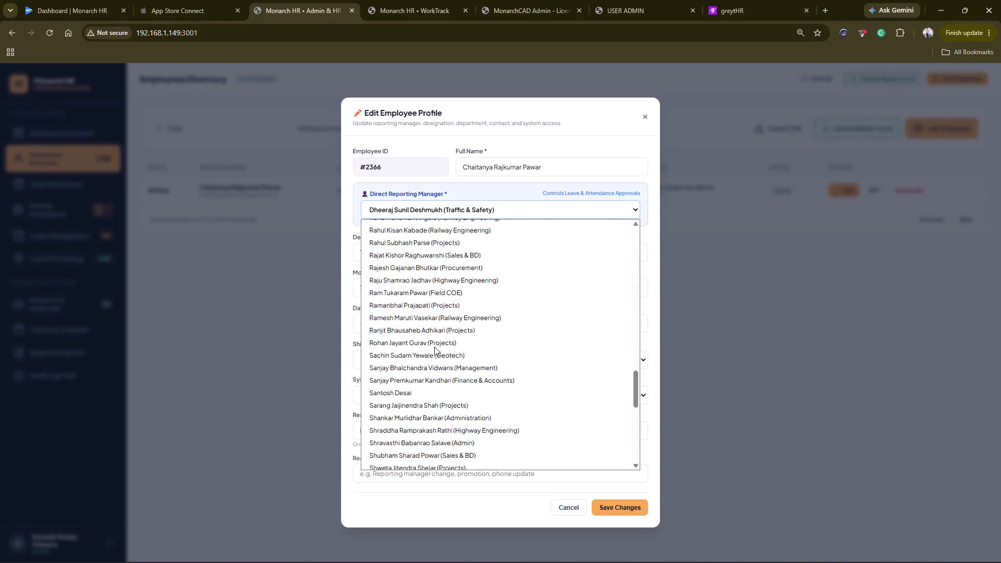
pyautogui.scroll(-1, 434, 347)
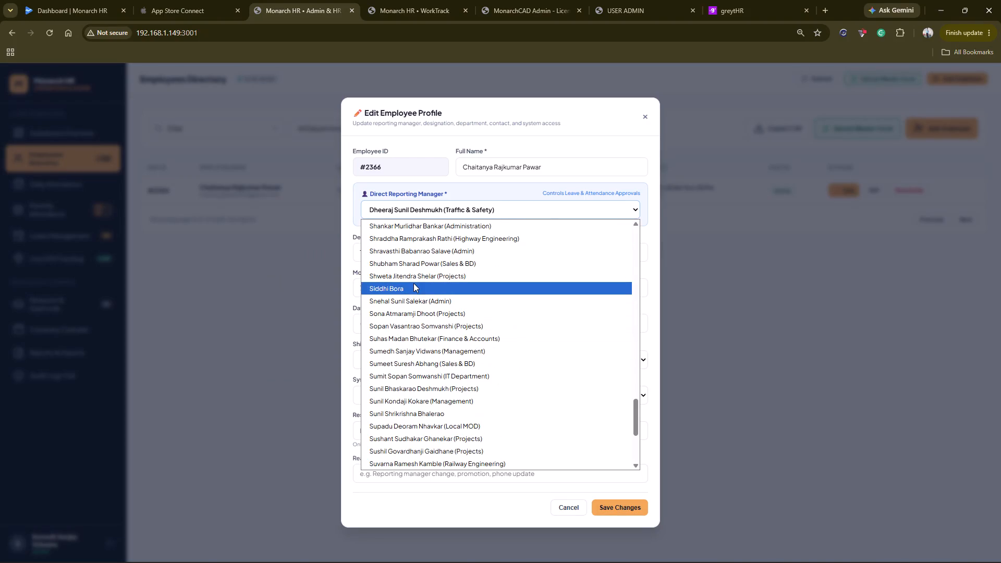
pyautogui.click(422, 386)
# Recheck row 28 in Excel, set the direct reporting manager to its Projects PMS reporting authority and save the profile.
pyautogui.hotkey('alt', 'Tab')
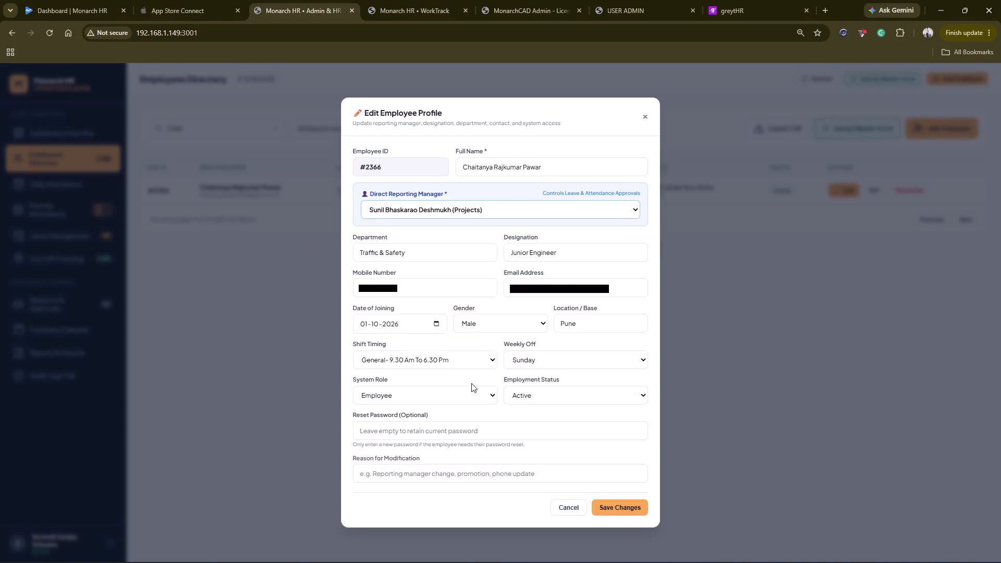
pyautogui.hotkey('alt', 'Tab')
pyautogui.click(443, 204)
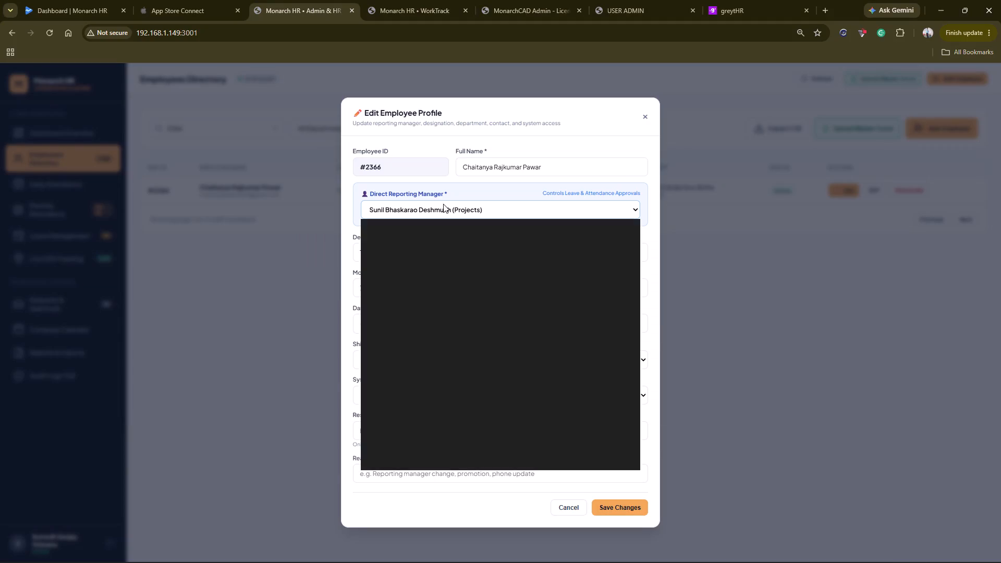
pyautogui.scroll(-1, 473, 411)
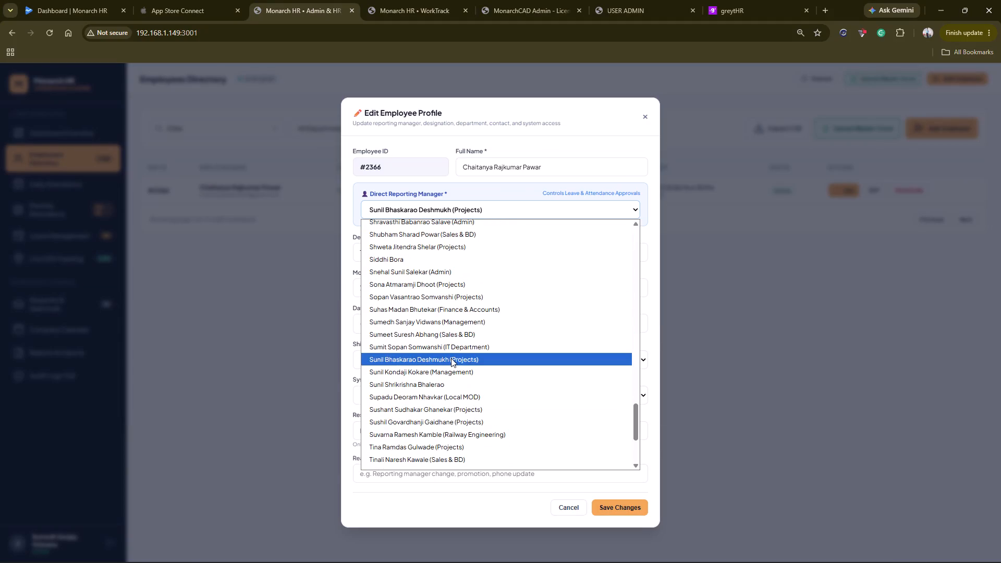
pyautogui.click(443, 416)
pyautogui.hotkey('alt', 'Tab')
pyautogui.hotkey('alt', 'Tab')
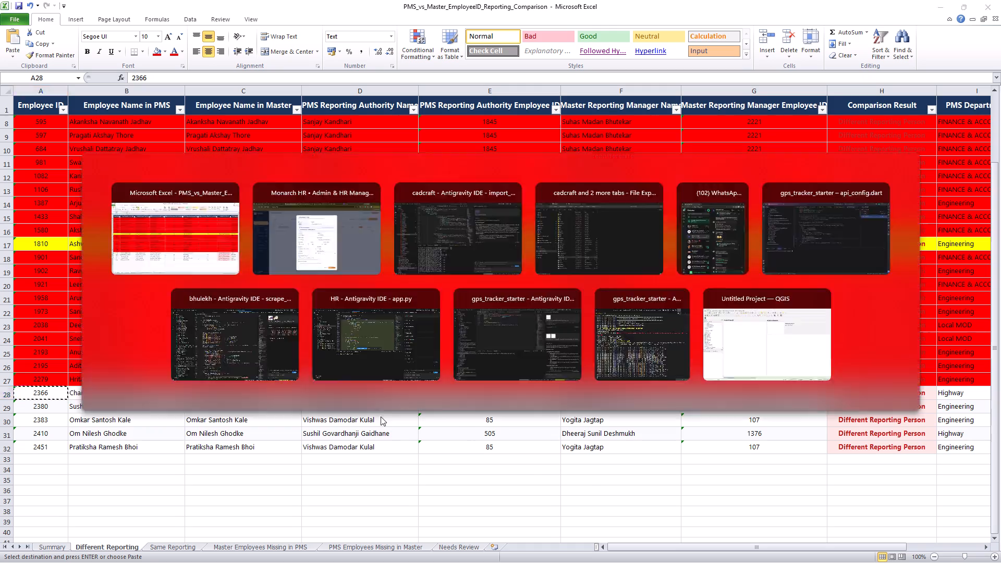
pyautogui.click(622, 510)
# Return to the Excel comparison and fill row 28 on the Different Reporting sheet with red.
pyautogui.hotkey('alt', 'Tab')
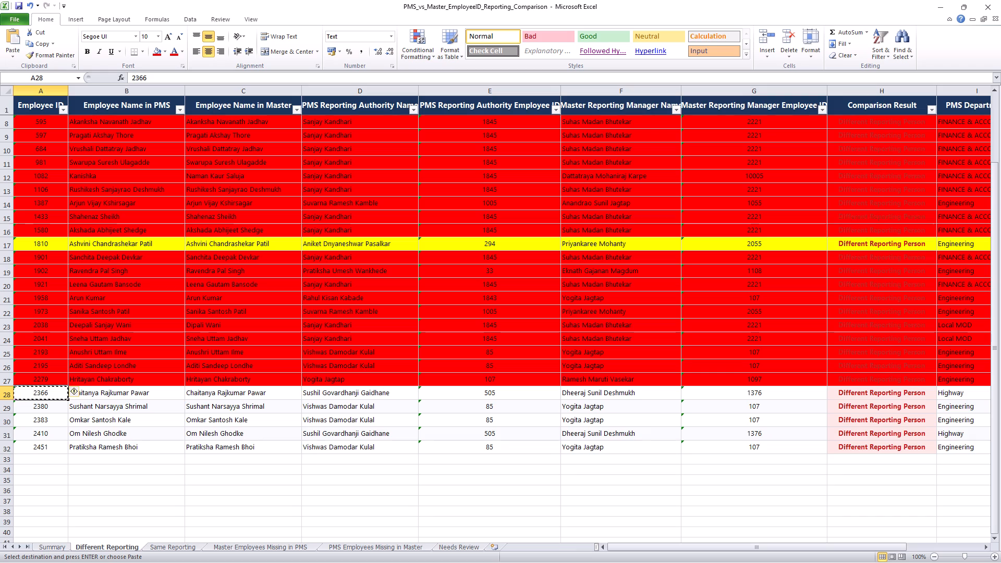
pyautogui.click(2, 396)
pyautogui.click(157, 46)
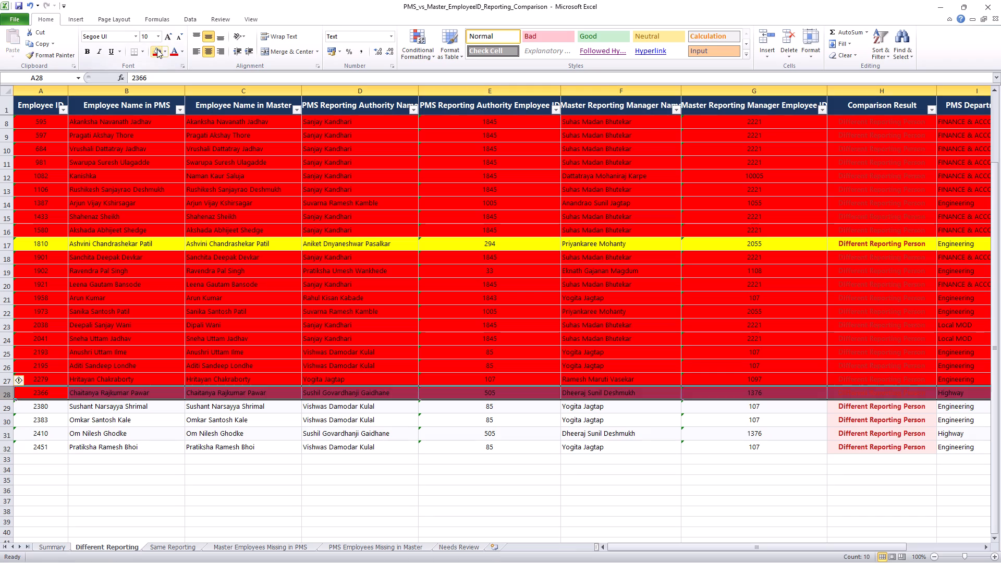
# Copy the Employee ID from row 29 and search for that ID in the Monarch HR Employees Directory in Chrome.
pyautogui.click(41, 410)
pyautogui.hotkey('ctrl', 'c')
pyautogui.hotkey('alt', 'Tab')
pyautogui.moveTo(204, 108); pyautogui.dragTo(204, 112)
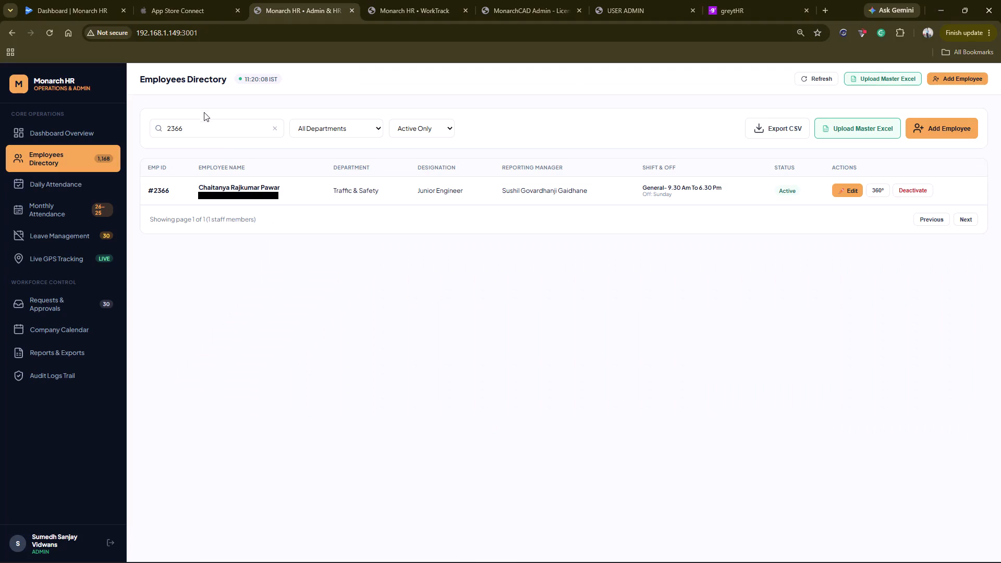
pyautogui.moveTo(204, 112); pyautogui.dragTo(204, 116)
pyautogui.moveTo(205, 127); pyautogui.dragTo(133, 125)
pyautogui.hotkey('ctrl', 'v')
pyautogui.press('Return')
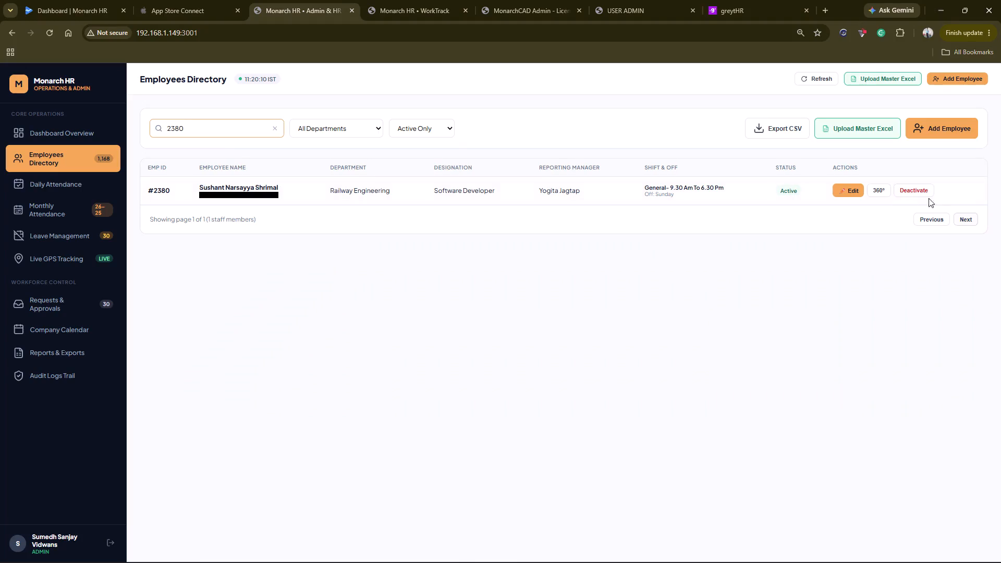
# In the found employee's profile, set the direct reporting manager to row 29's Railway Engineering PMS reporting authority and save.
pyautogui.click(839, 192)
pyautogui.hotkey('alt', 'Tab')
pyautogui.hotkey('alt', 'Tab')
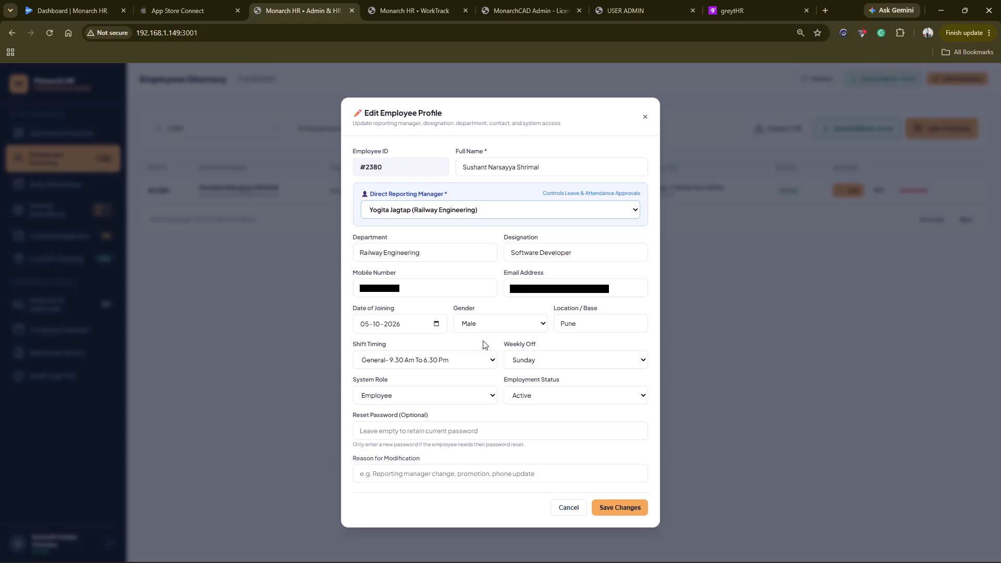
pyautogui.hotkey('alt', 'Tab')
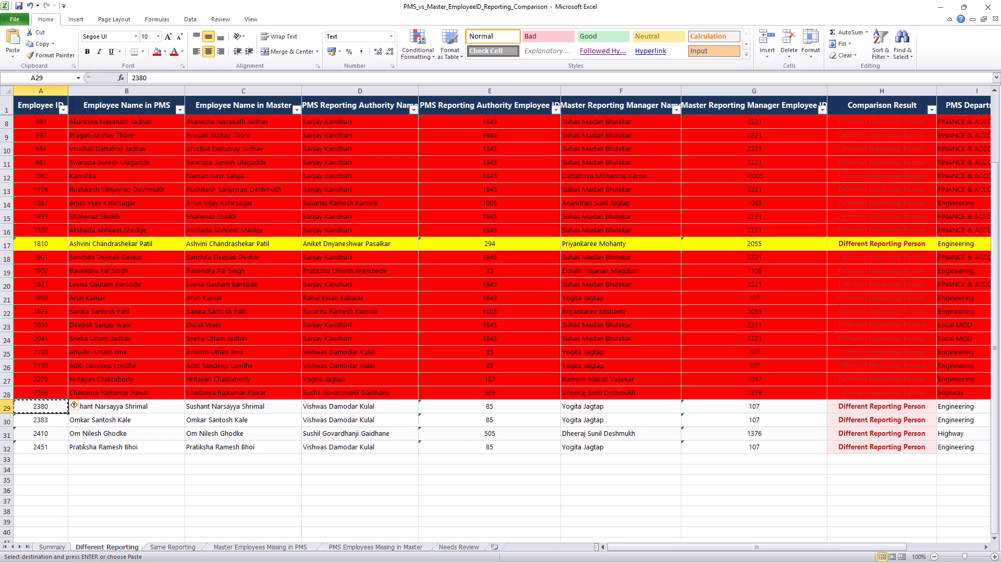
pyautogui.hotkey('alt', 'Tab')
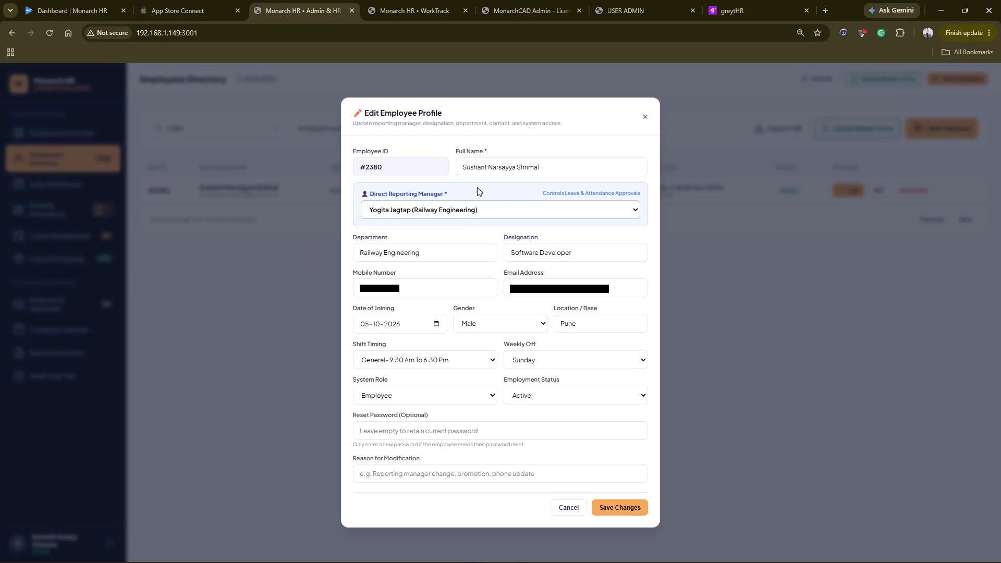
pyautogui.click(462, 210)
pyautogui.scroll(-16, 436, 342)
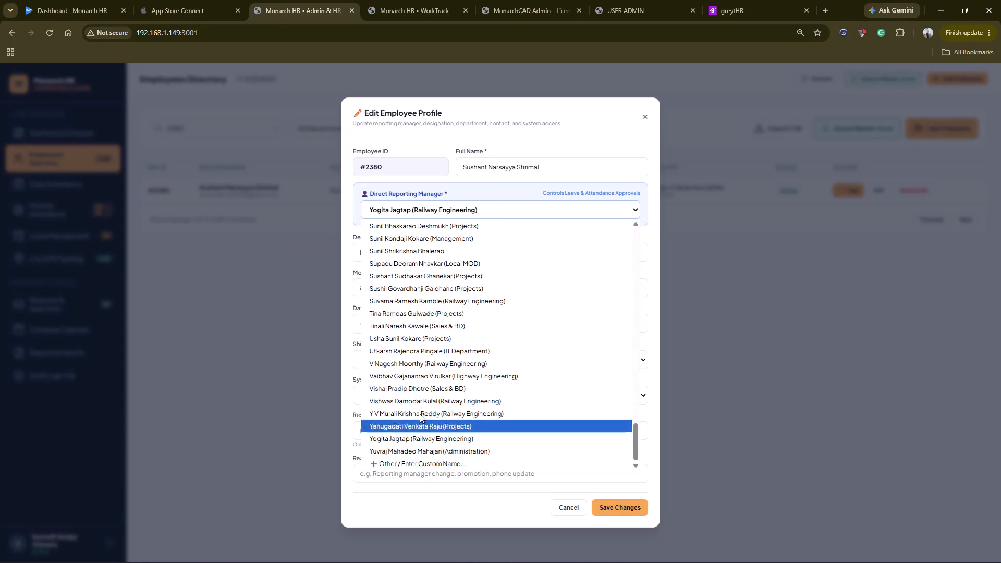
pyautogui.click(414, 397)
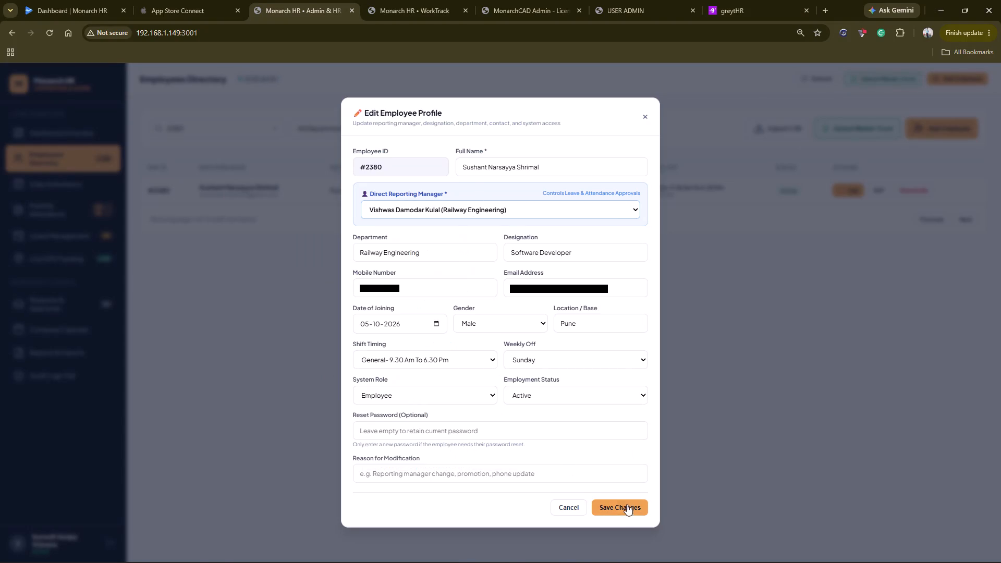
pyautogui.click(627, 505)
# Return to the Excel comparison and fill row 29 on the Different Reporting sheet with red.
pyautogui.hotkey('alt', 'Tab')
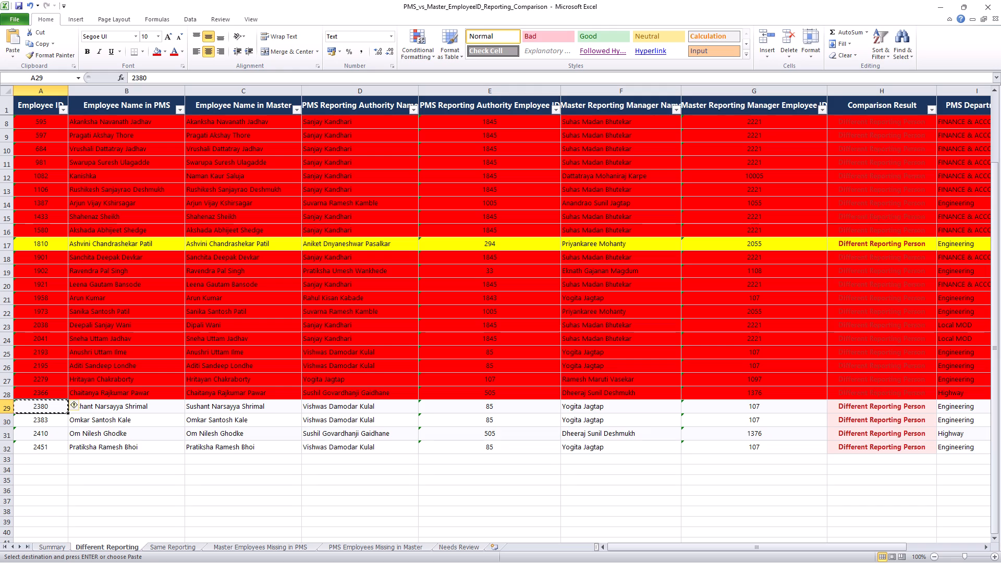
pyautogui.click(9, 411)
pyautogui.click(7, 409)
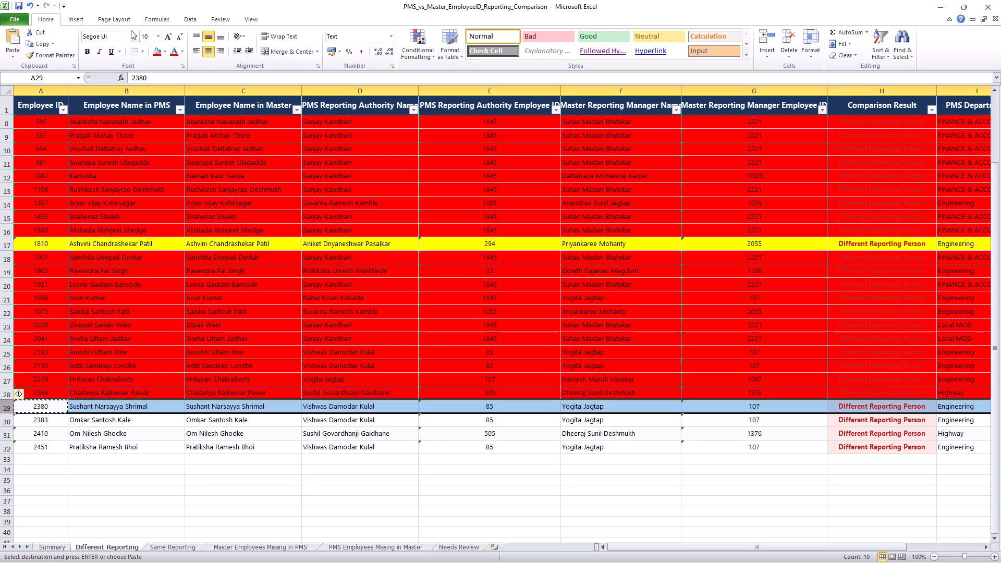
pyautogui.click(156, 52)
# Copy the Employee ID from row 30 and search for that ID in the Monarch HR Employees Directory in Chrome.
pyautogui.click(40, 420)
pyautogui.hotkey('ctrl', 'c')
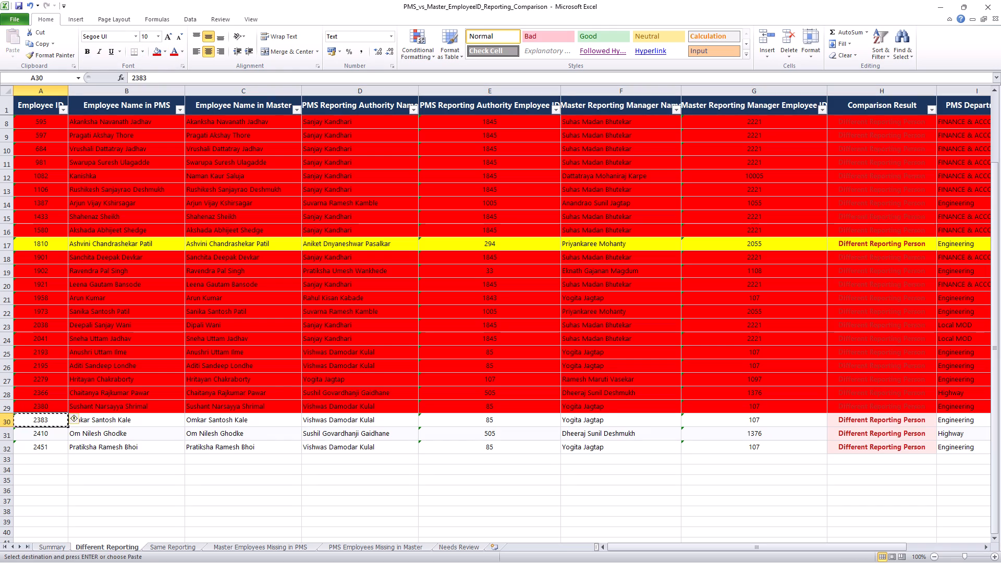
pyautogui.hotkey('alt', 'Tab')
pyautogui.moveTo(199, 127); pyautogui.dragTo(114, 127)
pyautogui.hotkey('ctrl', 'v')
pyautogui.press('Return')
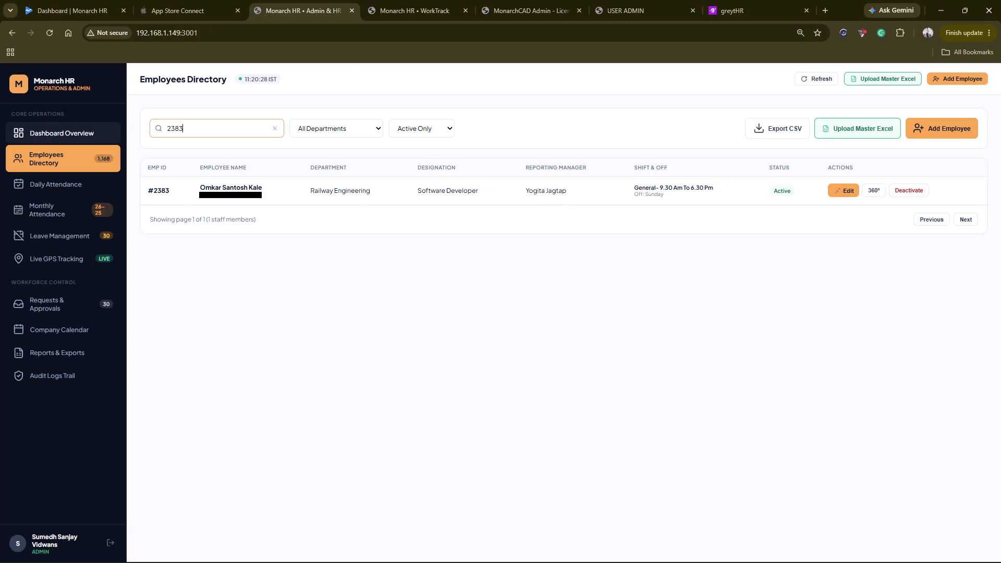
# In the found employee's profile, set the direct reporting manager to row 30's Railway Engineering PMS reporting authority and save.
pyautogui.click(835, 186)
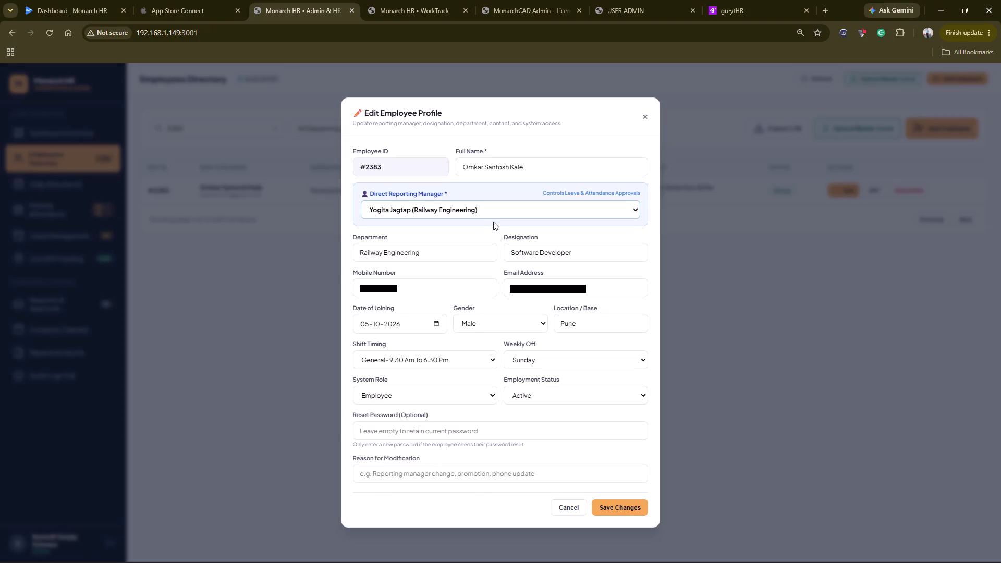
pyautogui.click(493, 222)
pyautogui.click(482, 214)
pyautogui.scroll(-14, 424, 328)
pyautogui.click(419, 400)
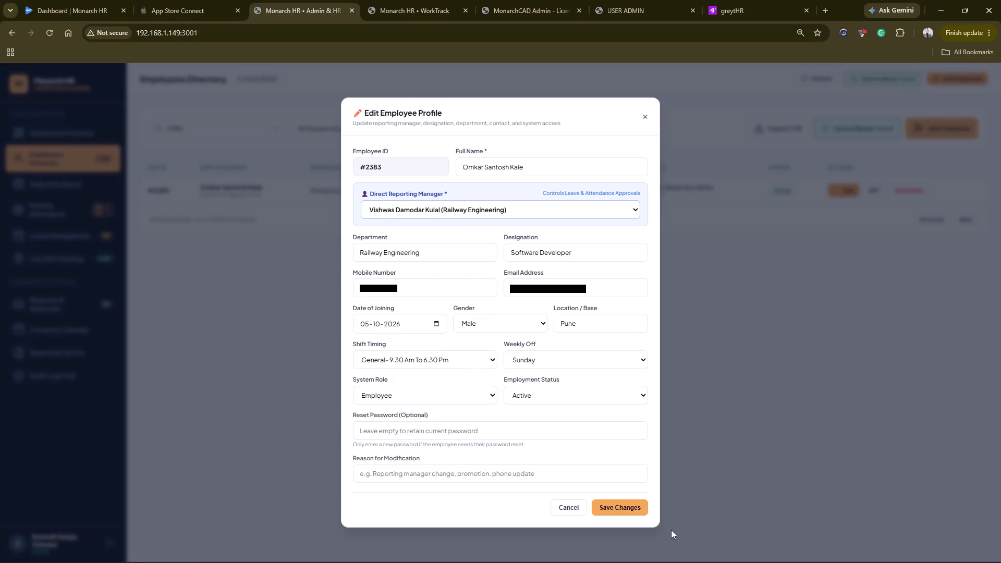
pyautogui.click(622, 508)
# Return to the Excel comparison and fill row 30 on the Different Reporting sheet with red.
pyautogui.hotkey('alt', 'Tab')
pyautogui.click(6, 423)
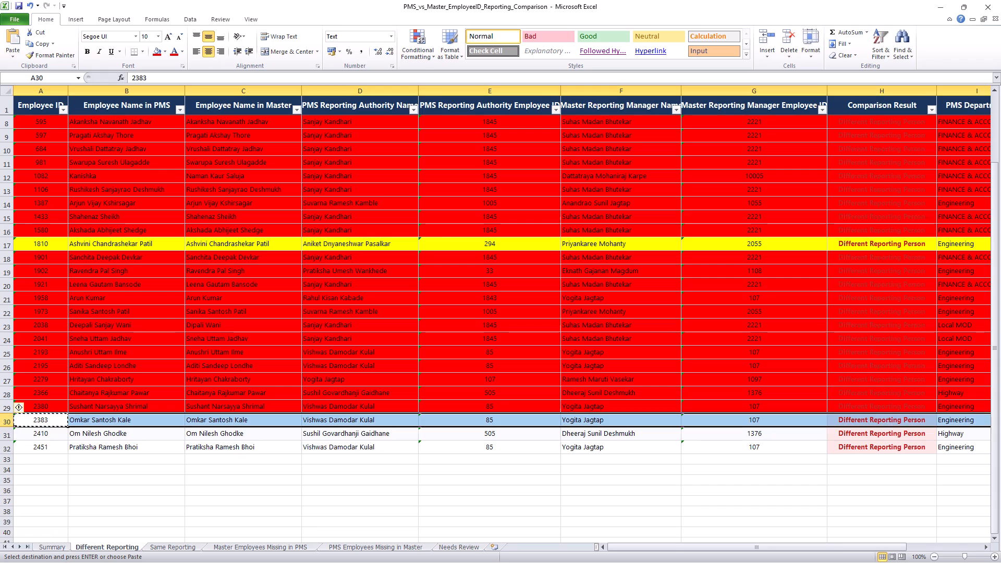
pyautogui.click(153, 51)
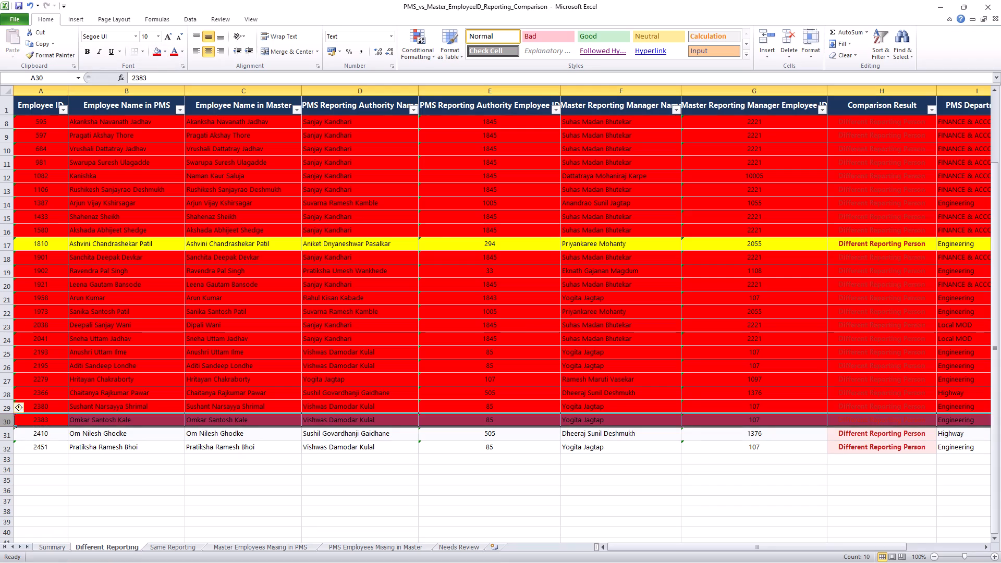
# Copy the Employee ID from row 31 and search for that ID in the Monarch HR Employees Directory in Chrome.
pyautogui.click(40, 432)
pyautogui.hotkey('ctrl', 'c')
pyautogui.hotkey('alt', 'Tab')
pyautogui.moveTo(192, 132); pyautogui.dragTo(104, 118)
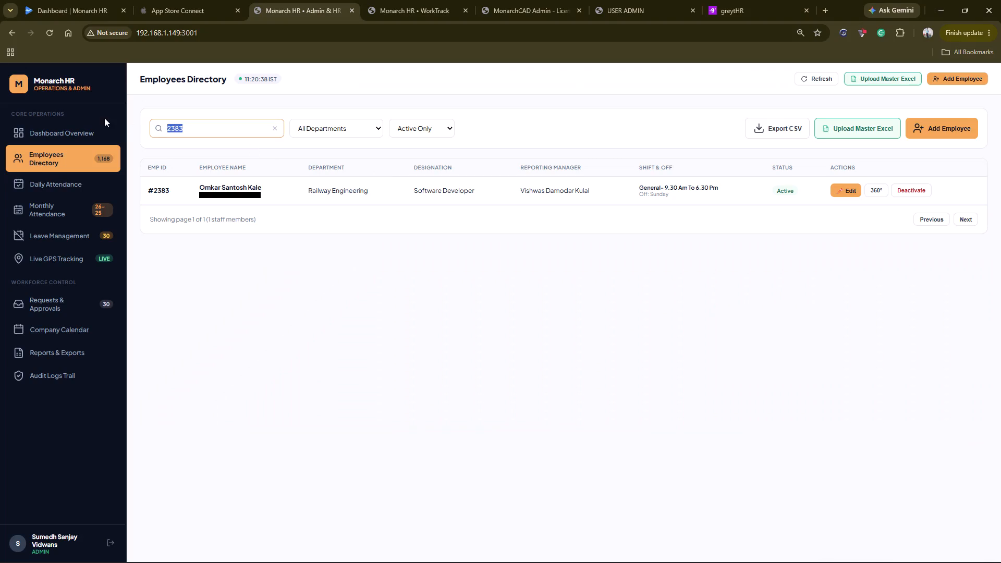
pyautogui.hotkey('ctrl', 'v')
pyautogui.press('Return')
# In the found employee's profile, set the direct reporting manager to row 31's PMS reporting authority, listed under Projects, and save.
pyautogui.click(828, 190)
pyautogui.hotkey('alt', 'Tab')
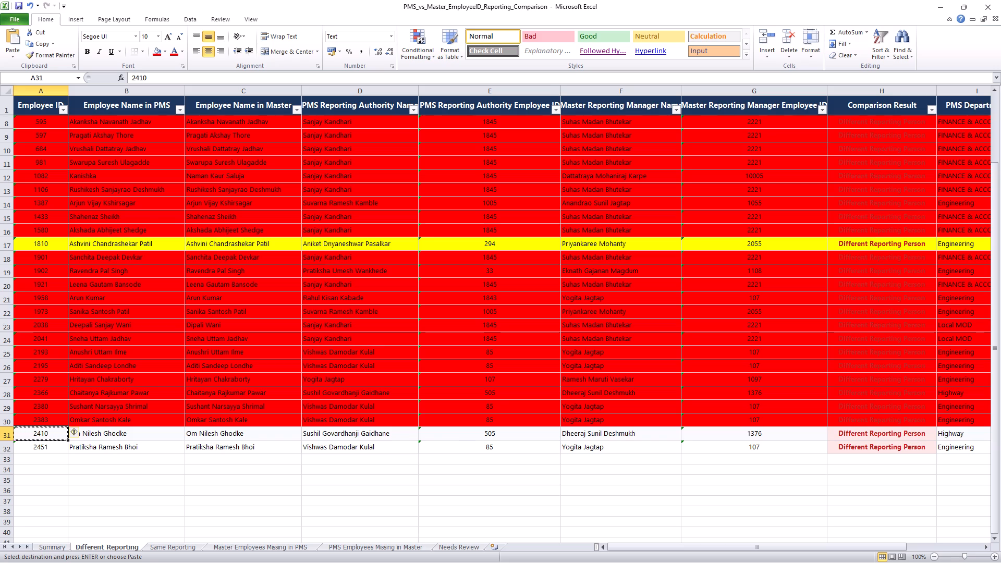
pyautogui.hotkey('alt', 'Tab')
pyautogui.click(468, 216)
pyautogui.scroll(-20, 491, 341)
pyautogui.scroll(-1, 491, 341)
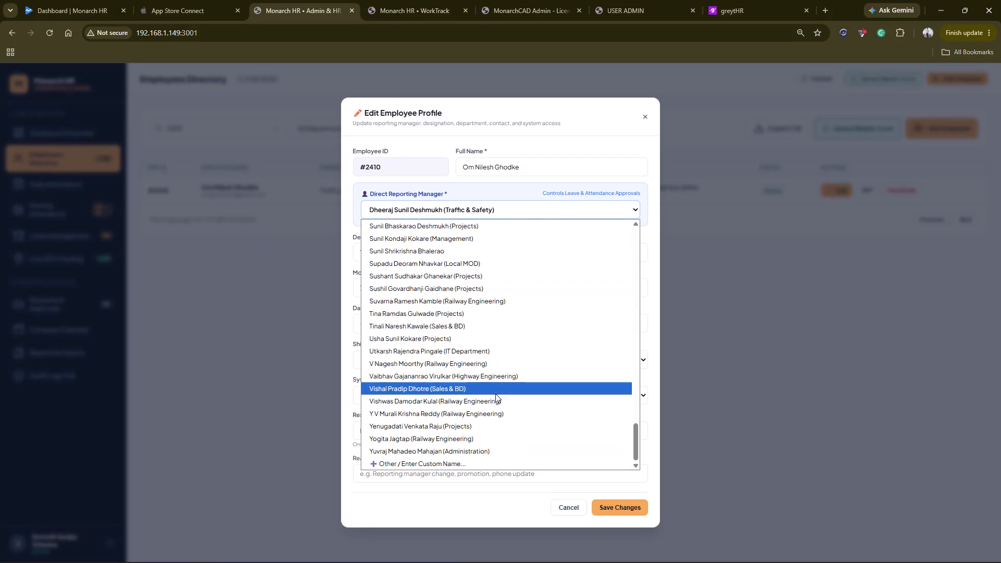
pyautogui.scroll(2, 463, 386)
pyautogui.scroll(-1, 451, 384)
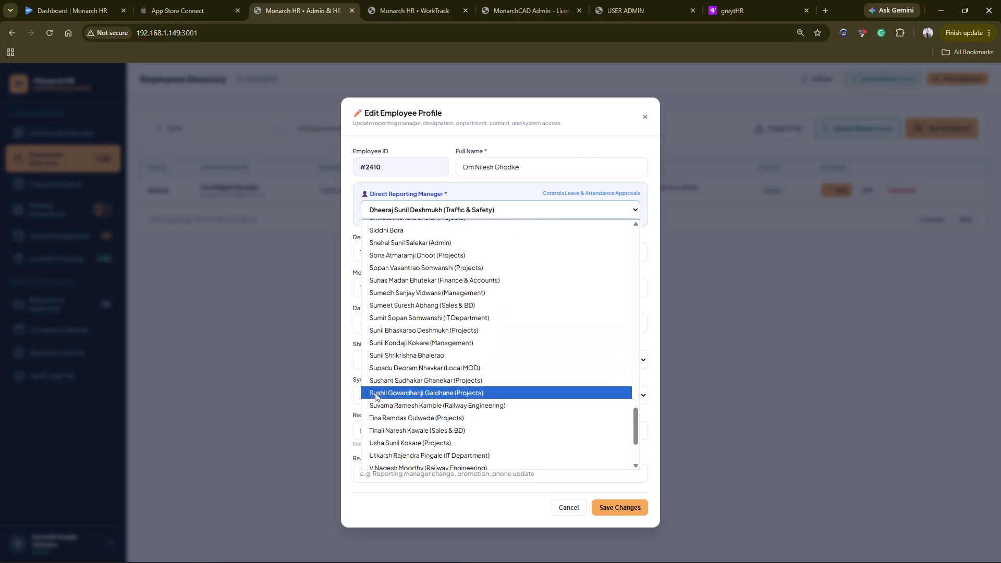
pyautogui.click(424, 397)
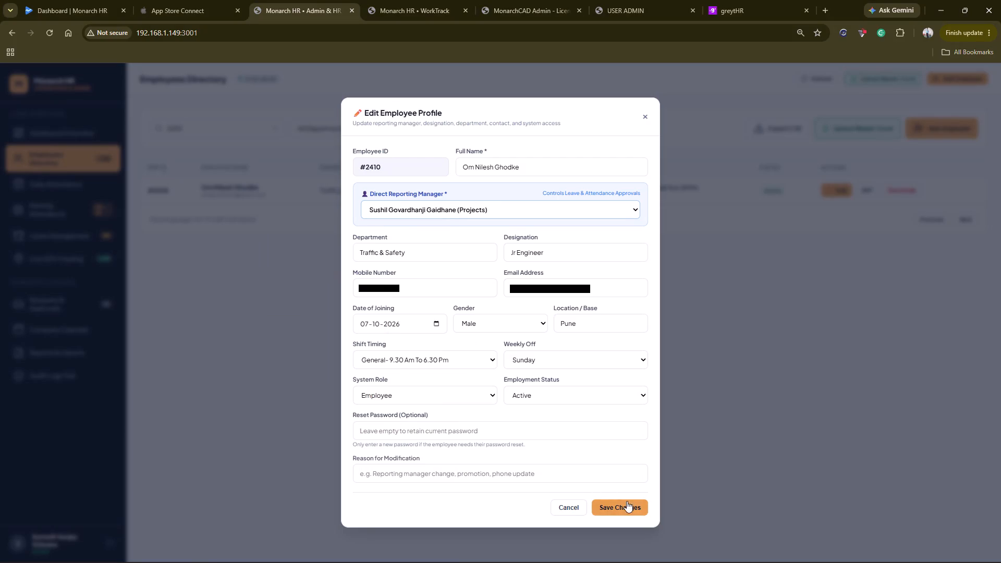
pyautogui.click(627, 501)
# Return to the Excel comparison and fill row 31 on the Different Reporting sheet with red.
pyautogui.hotkey('alt', 'Tab')
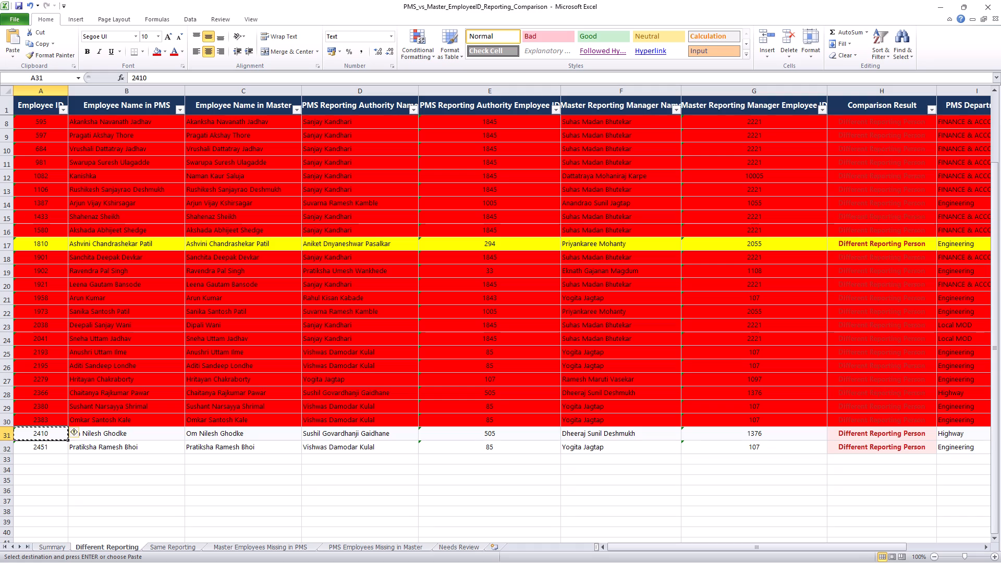
pyautogui.click(5, 431)
pyautogui.click(154, 56)
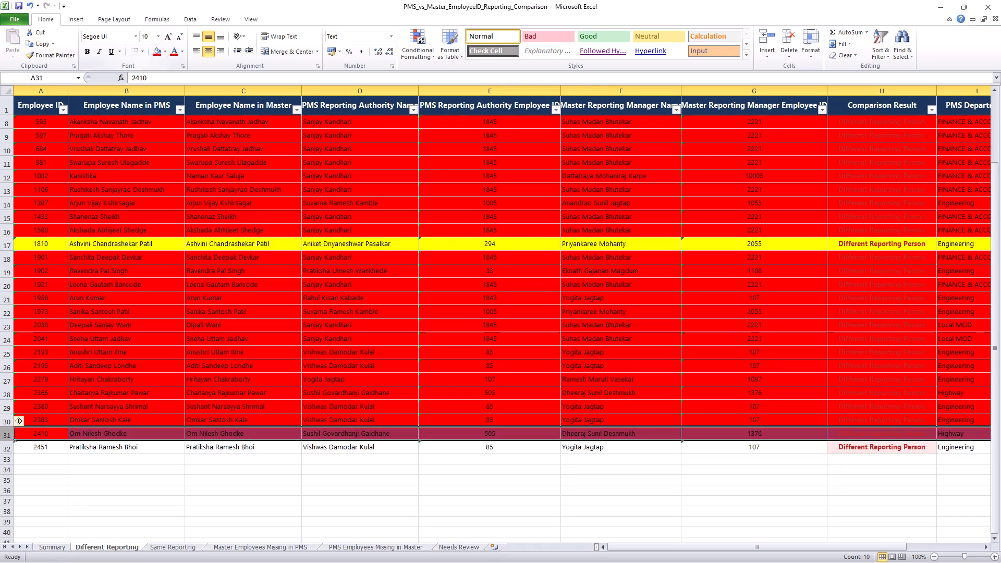
# Copy the Employee ID from row 32 and search for that ID in the Monarch HR Employees Directory in Chrome.
pyautogui.scroll(-1, 133, 324)
pyautogui.click(50, 409)
pyautogui.hotkey('ctrl', 'c')
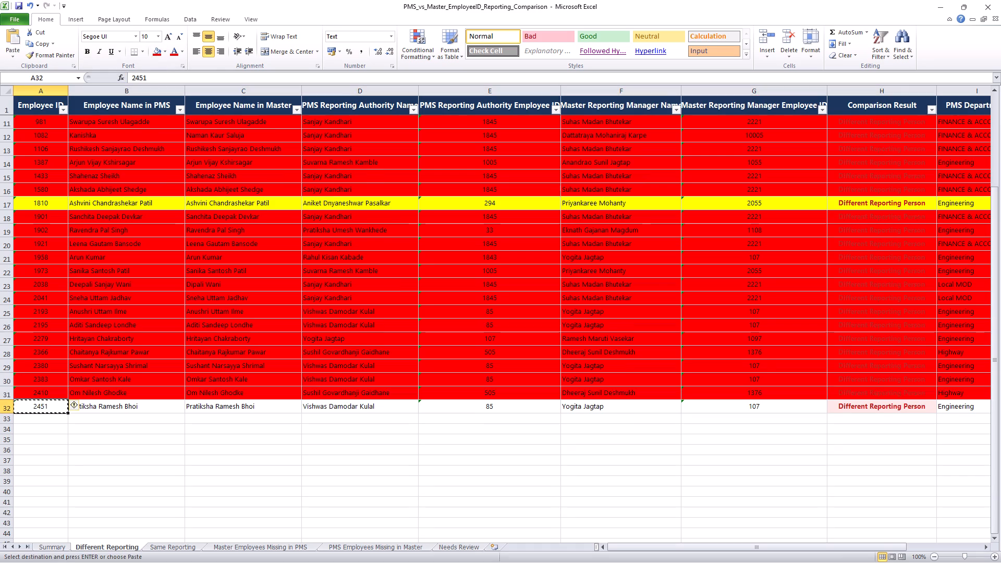
pyautogui.hotkey('alt', 'Tab')
pyautogui.moveTo(200, 121); pyautogui.dragTo(110, 120)
pyautogui.hotkey('ctrl', 'v')
pyautogui.press('Return')
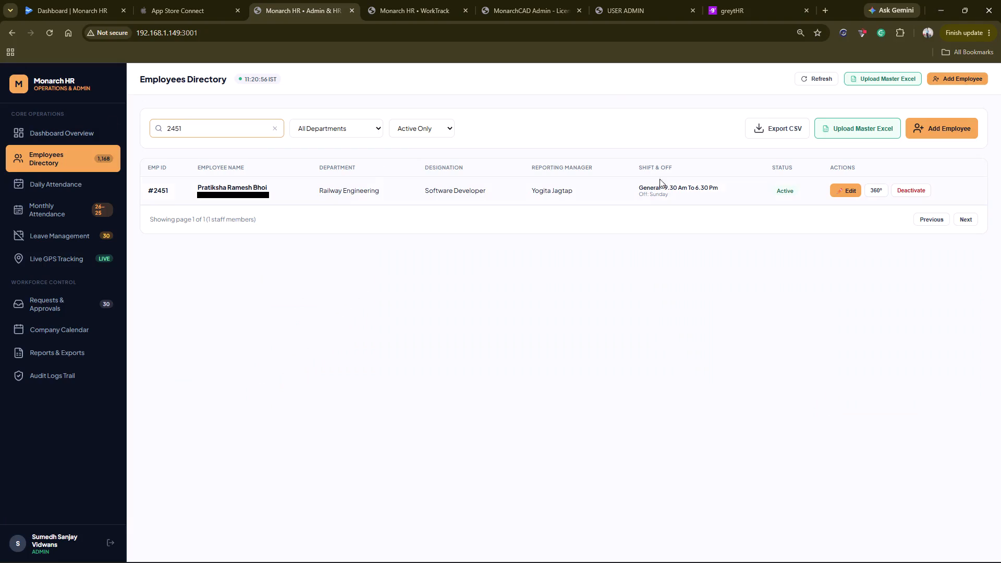
# In the found employee's profile, set the direct reporting manager to row 32's Railway Engineering PMS reporting authority and save.
pyautogui.click(845, 186)
pyautogui.hotkey('alt', 'Tab')
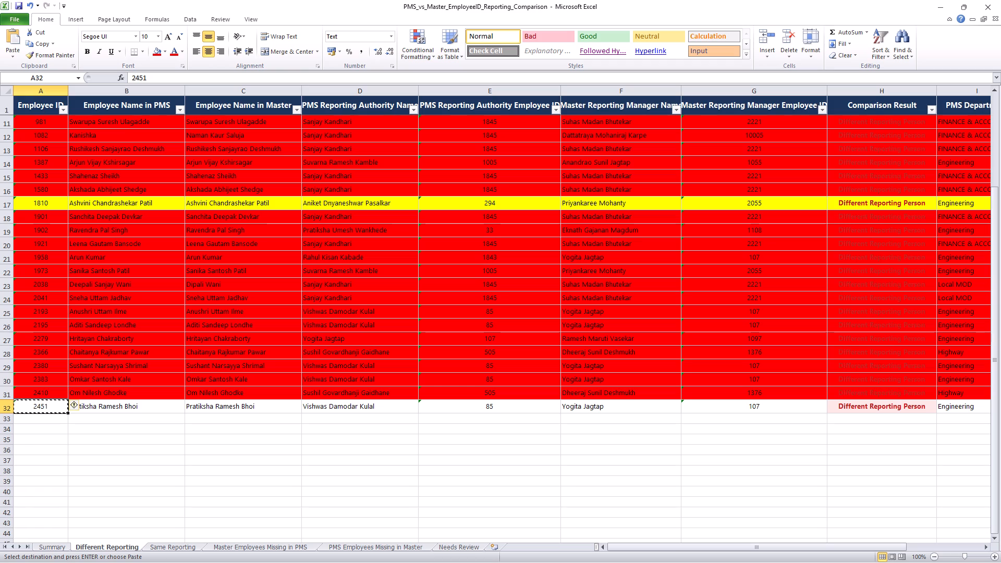
pyautogui.hotkey('alt', 'Tab')
pyautogui.moveTo(468, 202); pyautogui.dragTo(468, 207)
pyautogui.scroll(-2, 461, 298)
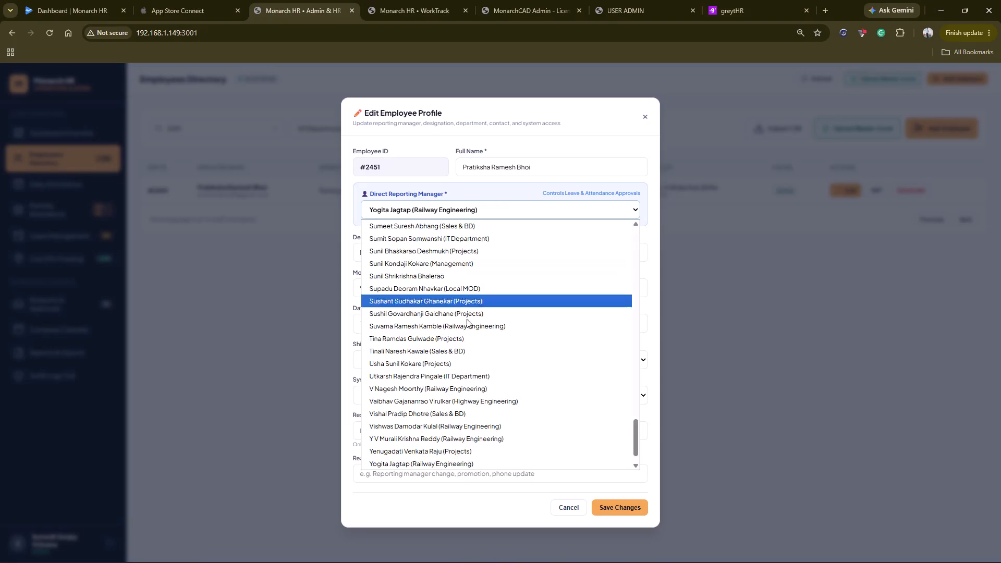
pyautogui.scroll(-12, 467, 319)
pyautogui.click(408, 389)
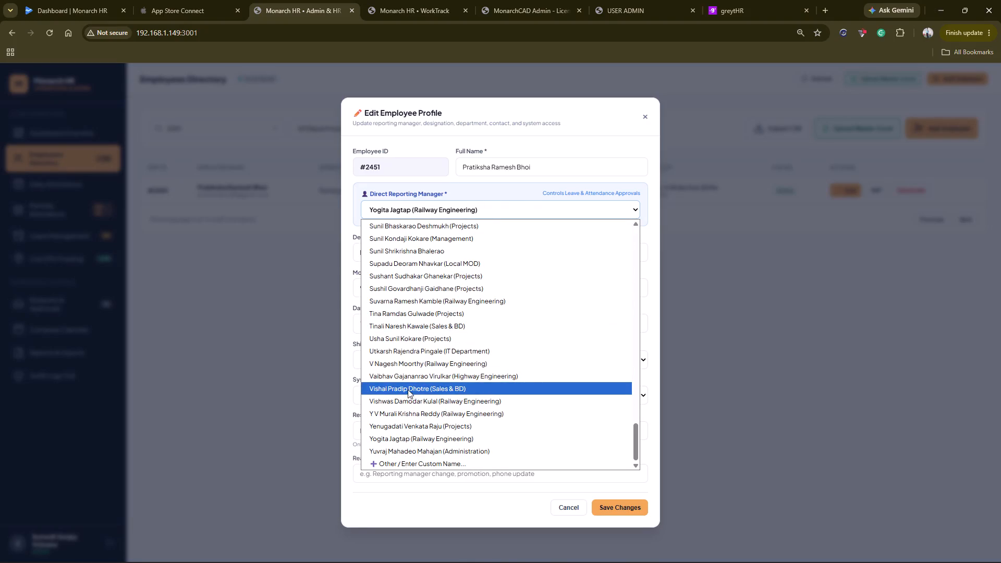
pyautogui.click(438, 207)
pyautogui.scroll(-2, 439, 328)
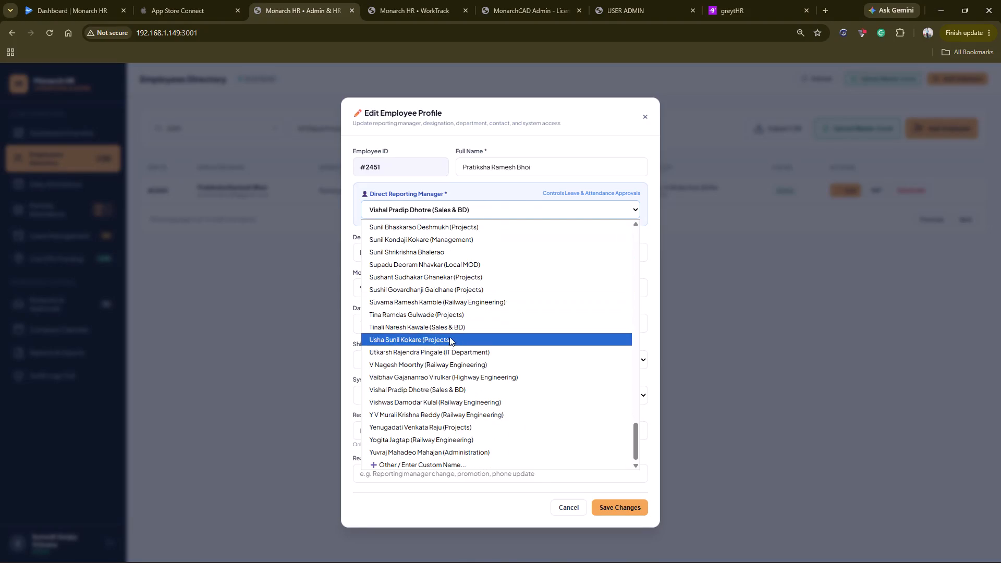
pyautogui.click(460, 402)
pyautogui.click(625, 506)
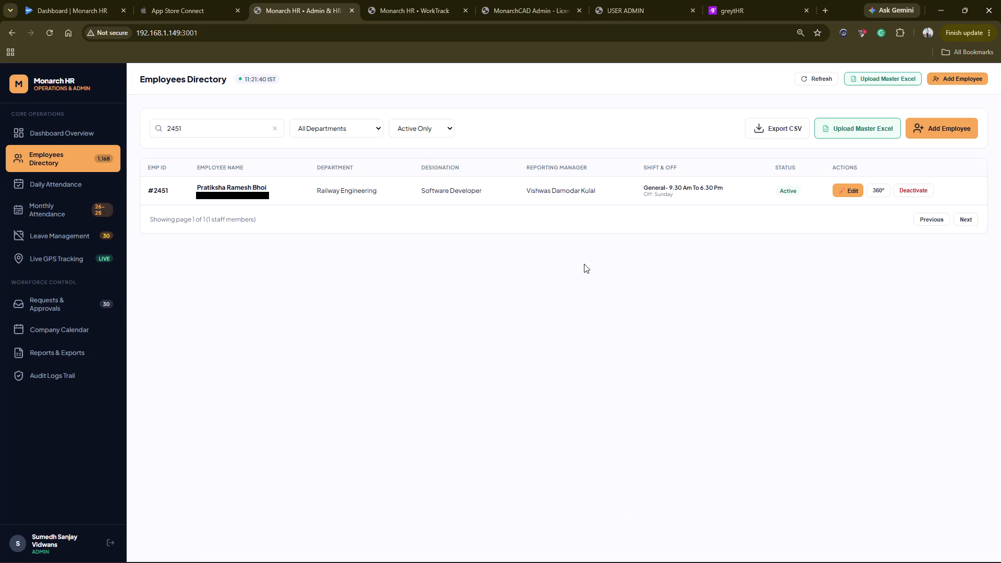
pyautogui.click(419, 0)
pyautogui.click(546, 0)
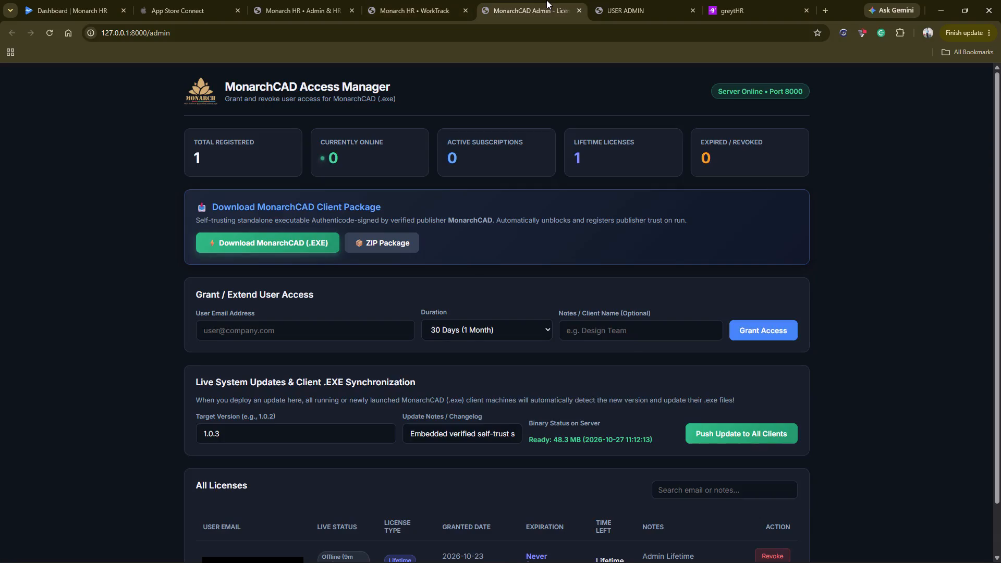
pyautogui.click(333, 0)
# Search the Monarch HR Employees Directory for the Employee ID from row 26 of the Different Reporting sheet.
pyautogui.scroll(5, 437, 323)
pyautogui.moveTo(218, 116); pyautogui.dragTo(216, 116)
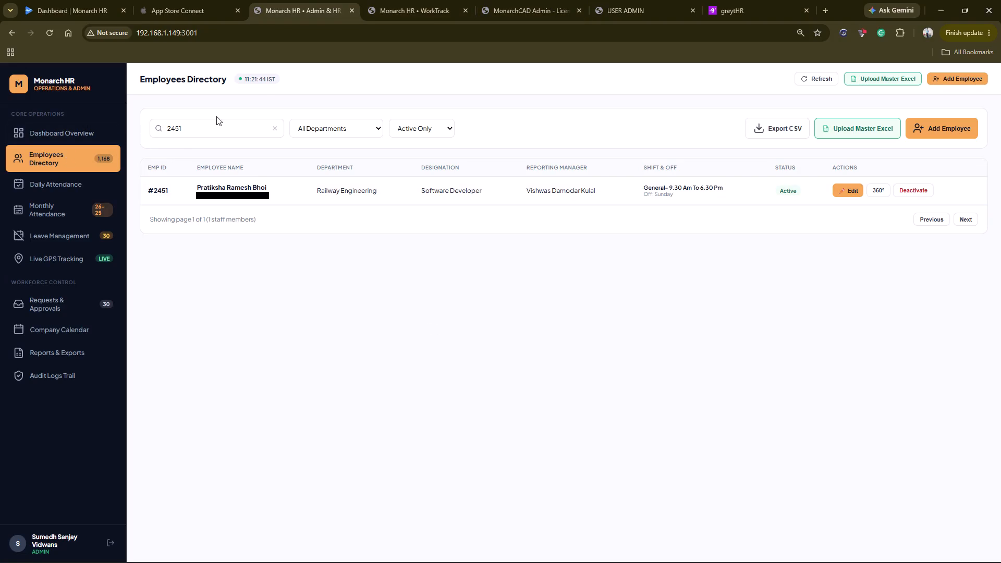
pyautogui.moveTo(216, 116); pyautogui.dragTo(81, 116)
pyautogui.moveTo(229, 131); pyautogui.dragTo(71, 127)
pyautogui.press('BackSpace')
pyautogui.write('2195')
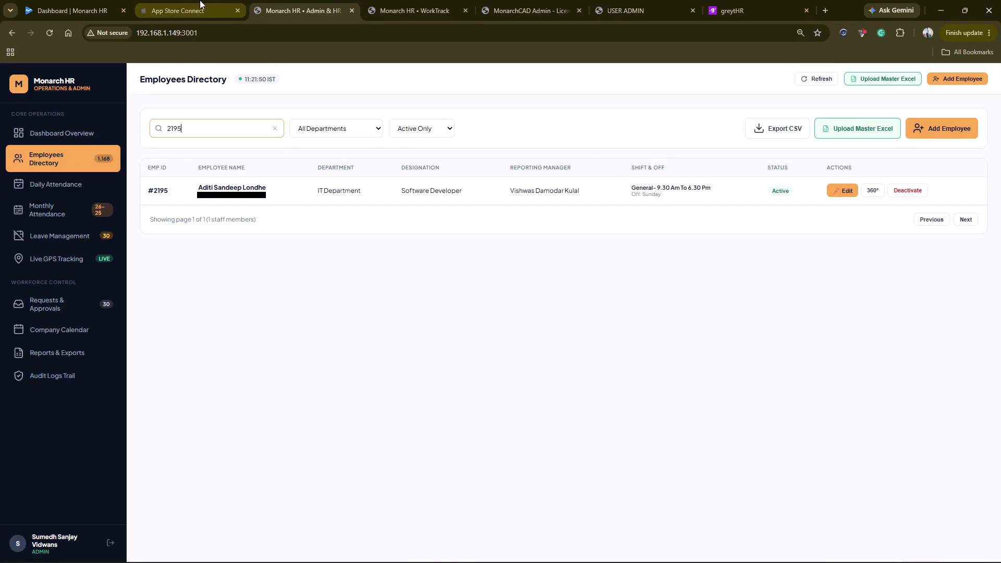
# Switch to App Store Connect and open the App Review submissions of the Monarch HR app.
pyautogui.click(175, 0)
pyautogui.click(240, 288)
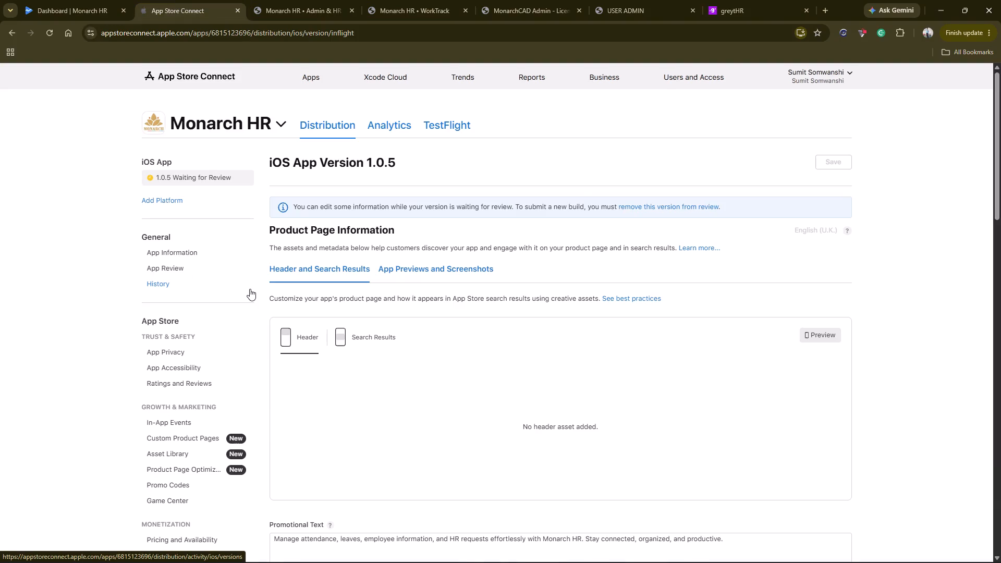
pyautogui.click(154, 260)
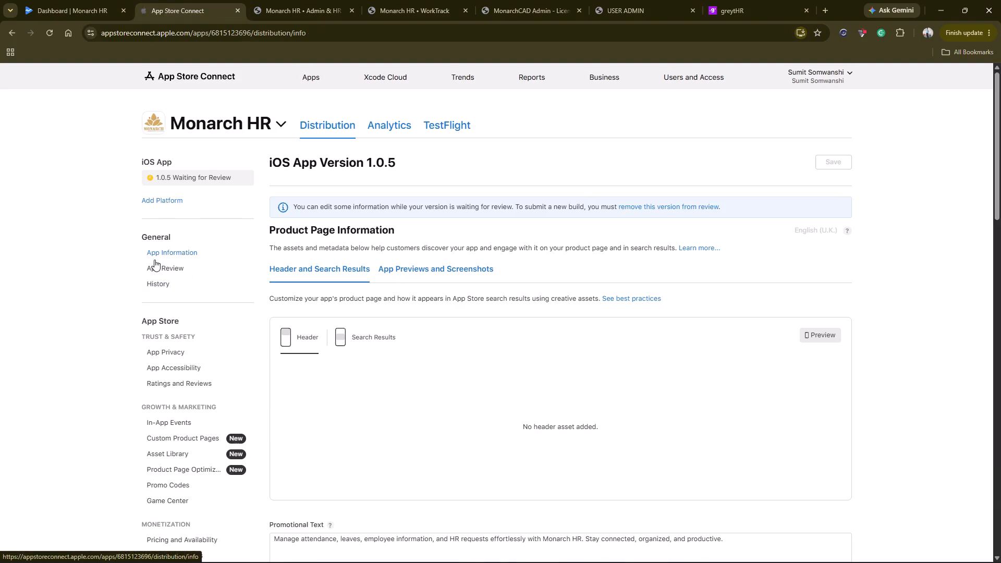
pyautogui.click(157, 264)
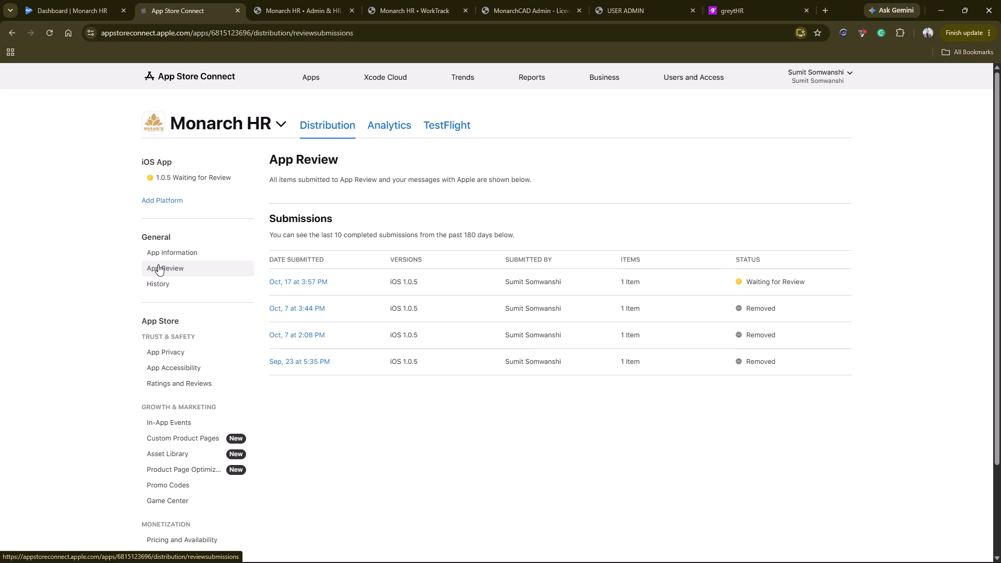